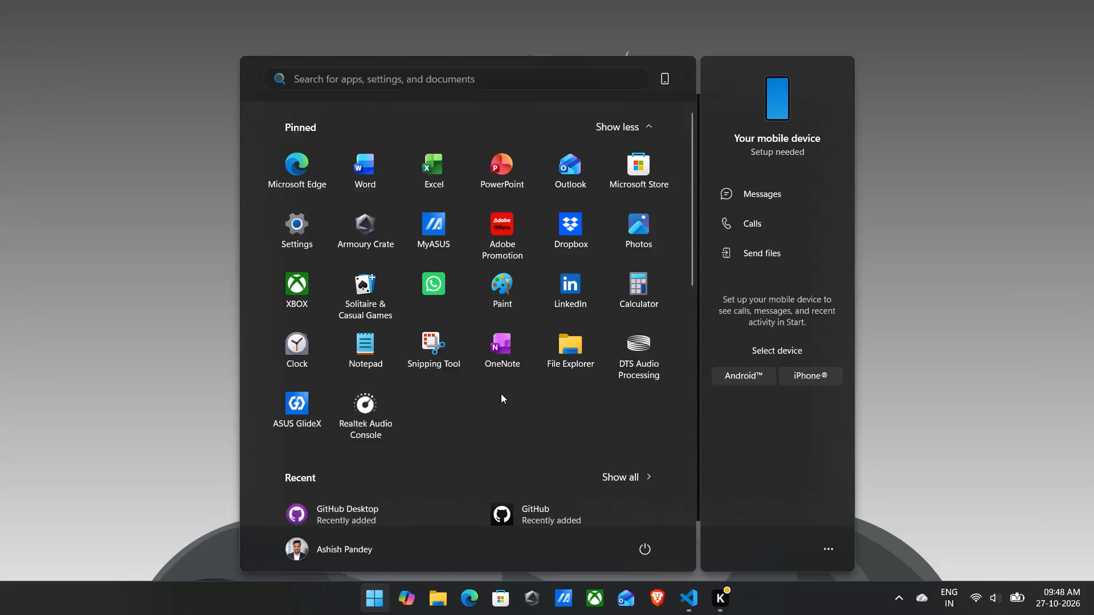
Launch Word from the pinned apps.
scroll(501, 393, down, 1)
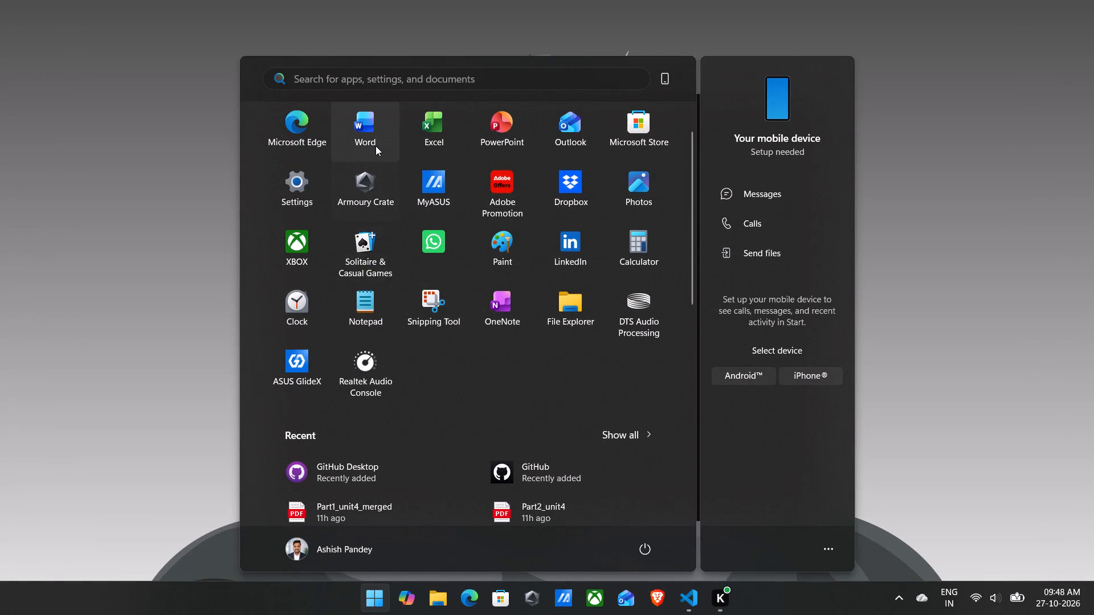
click(375, 146)
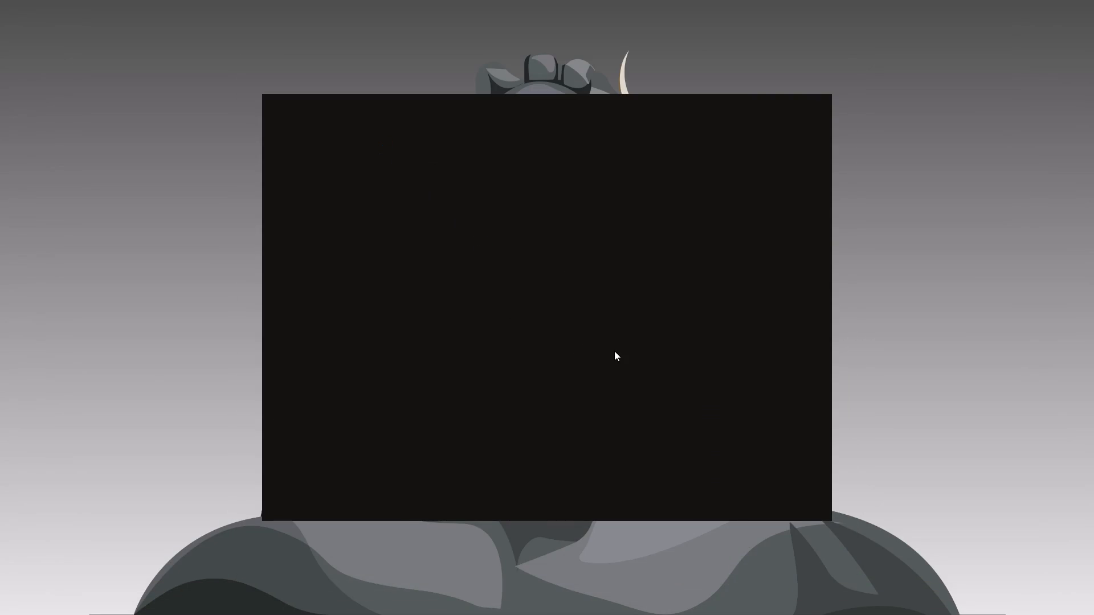
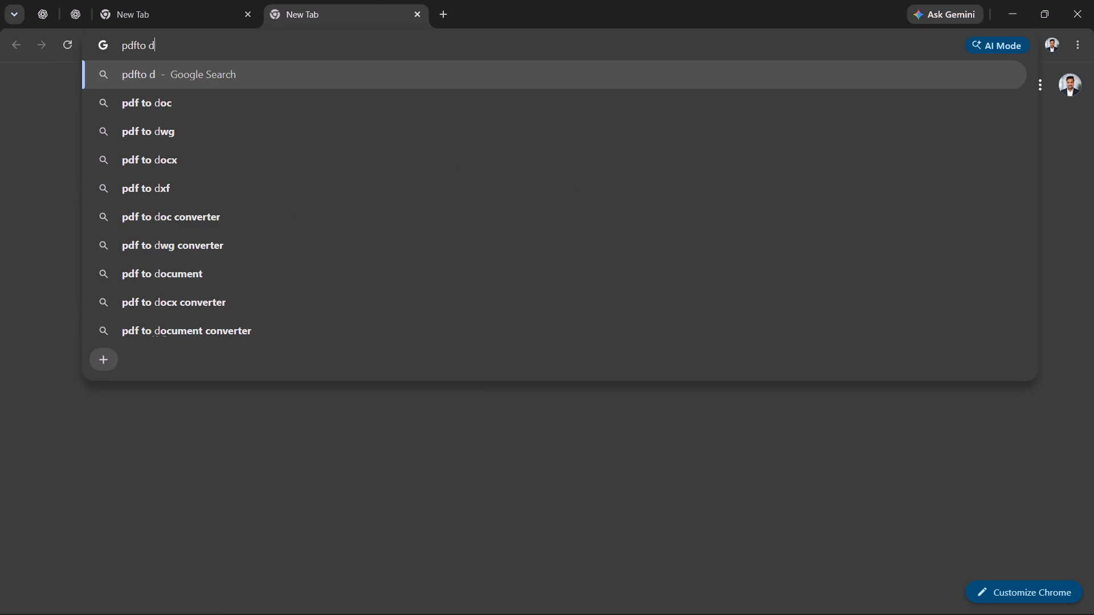
text(oc)
key(space)
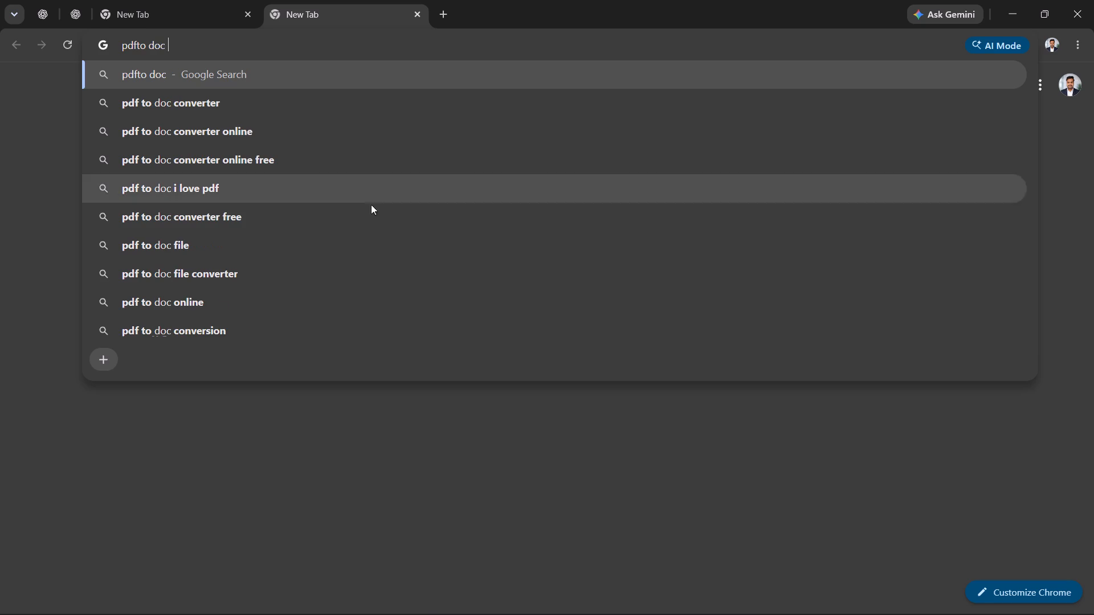
click(304, 106)
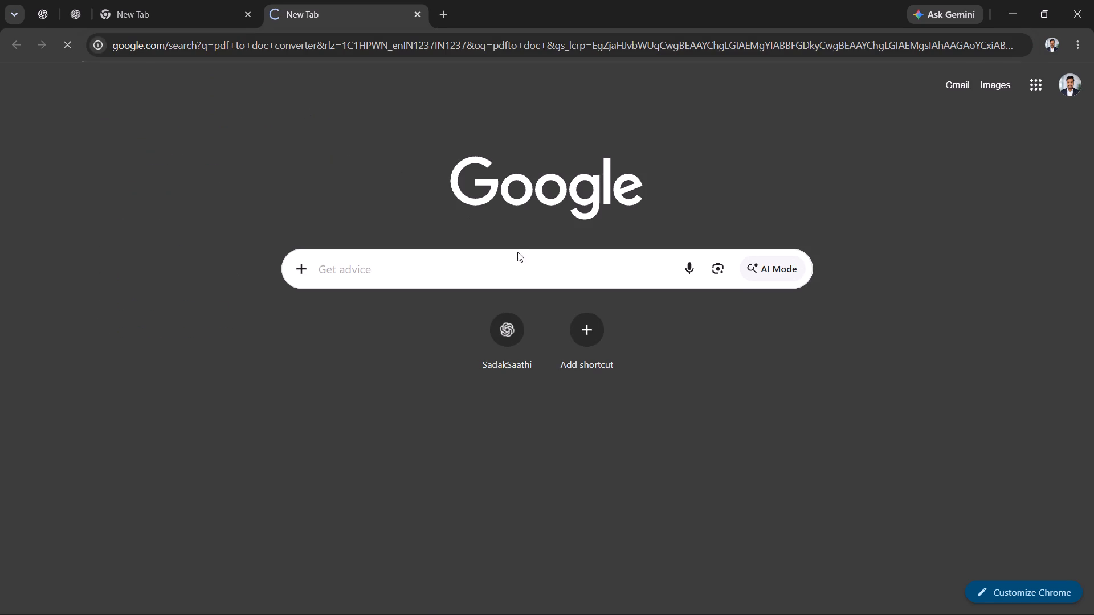
click(340, 215)
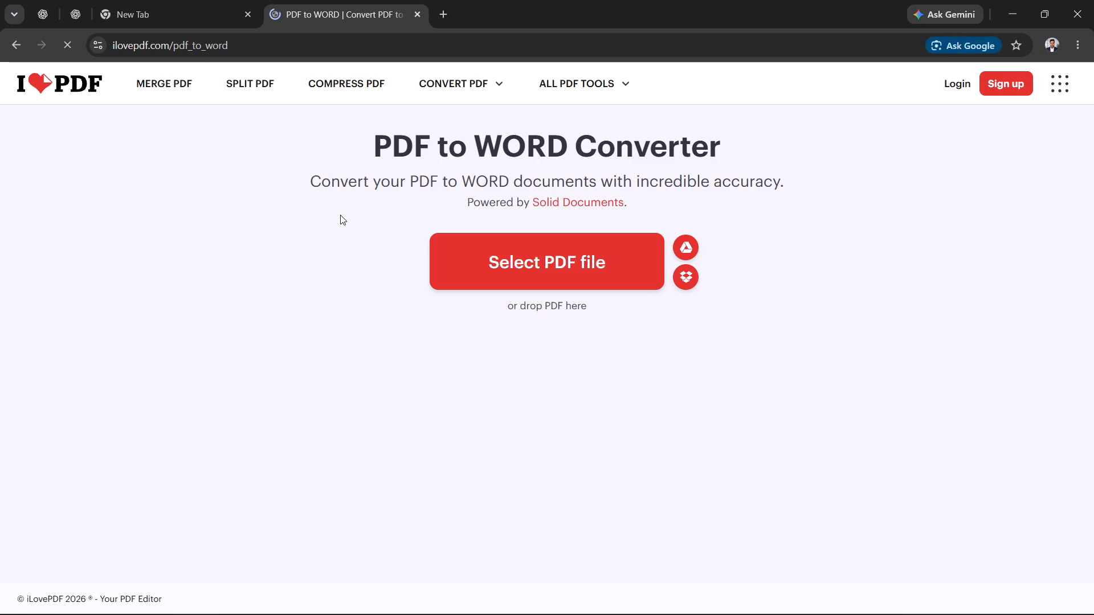
Upload the SadakSaathi_Project_Synopsis PDF from the Desktop folder to the converter.
click(511, 253)
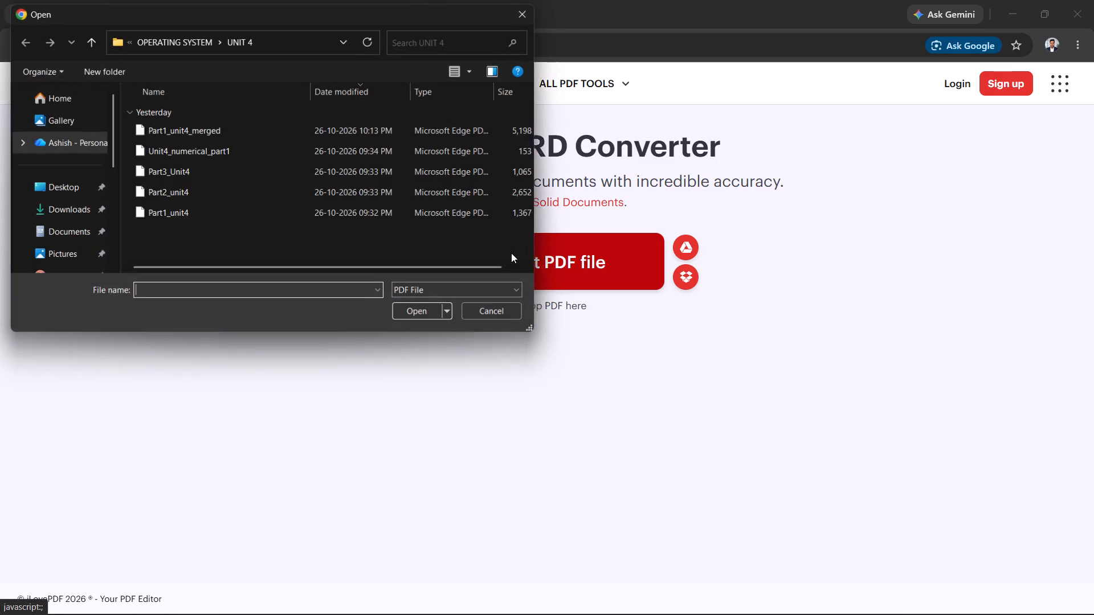
drag(511, 253, 379, 250)
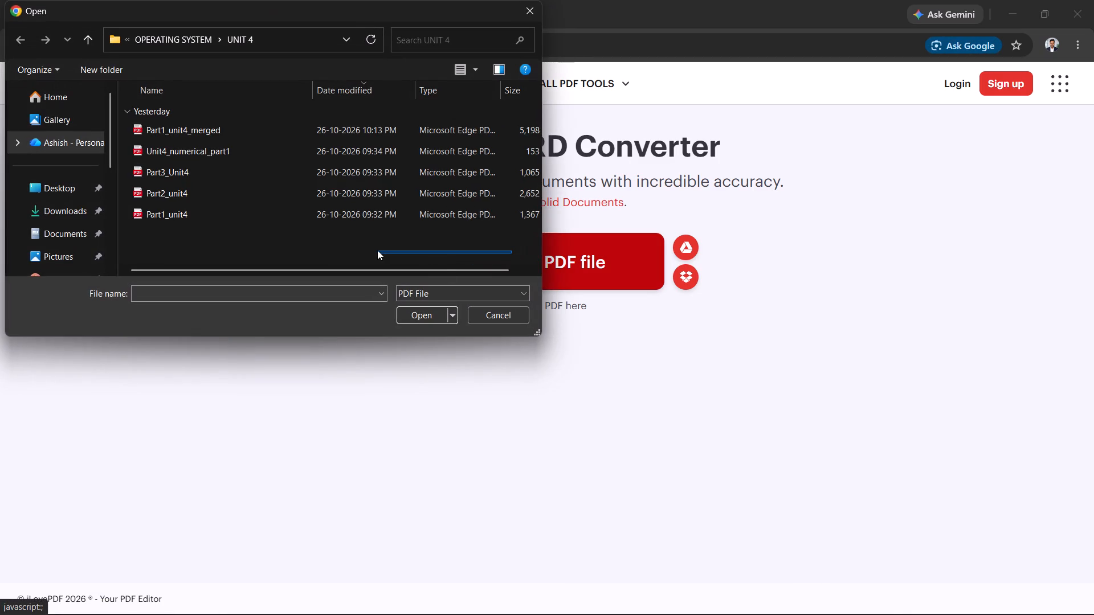
click(60, 191)
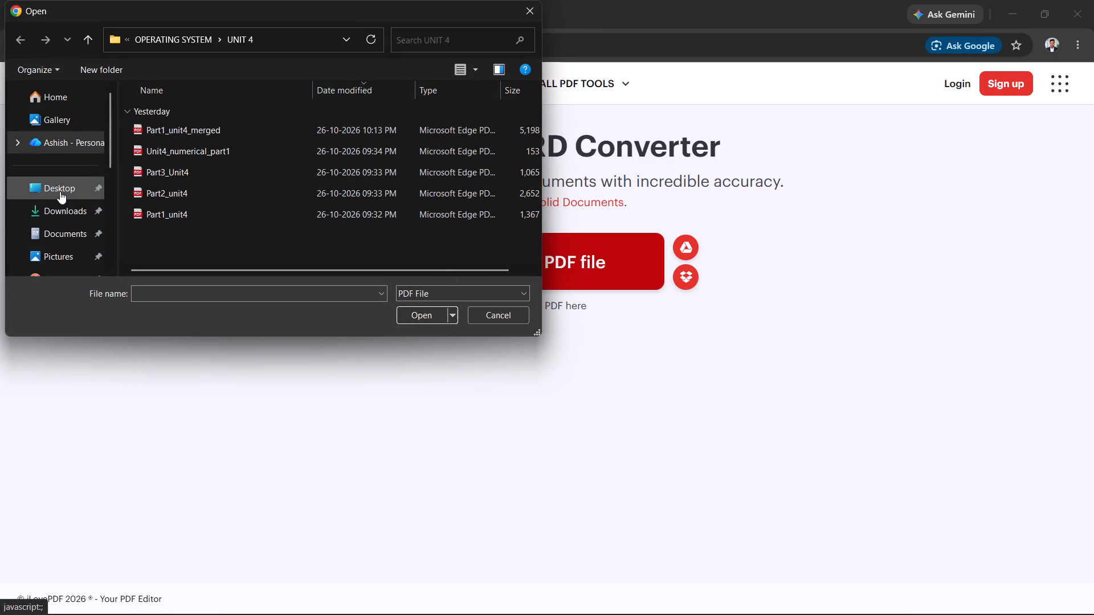
click(186, 195)
click(186, 195)
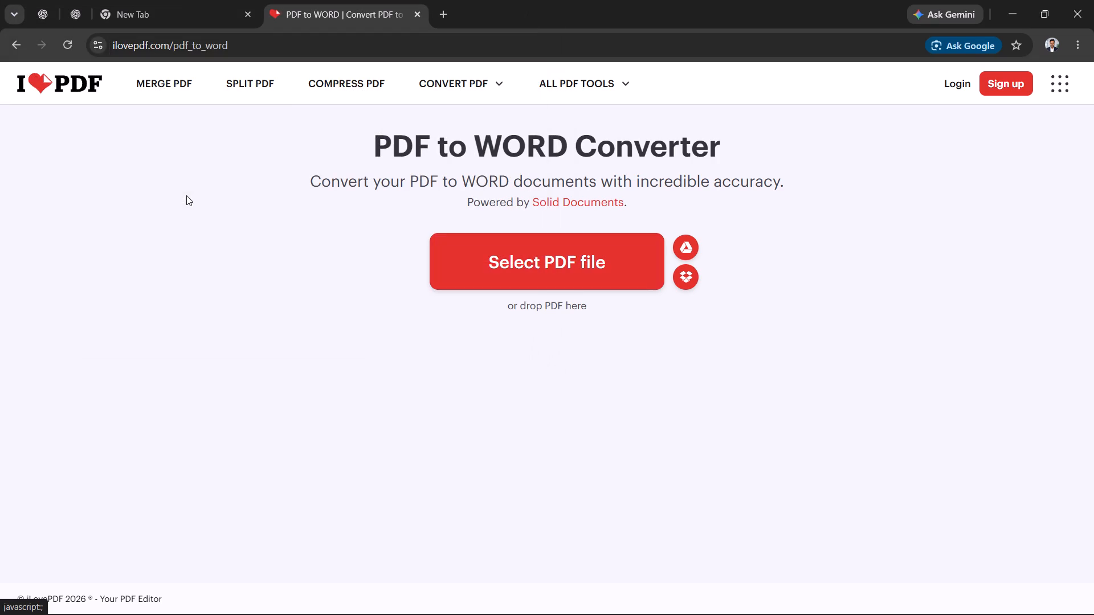
click(537, 264)
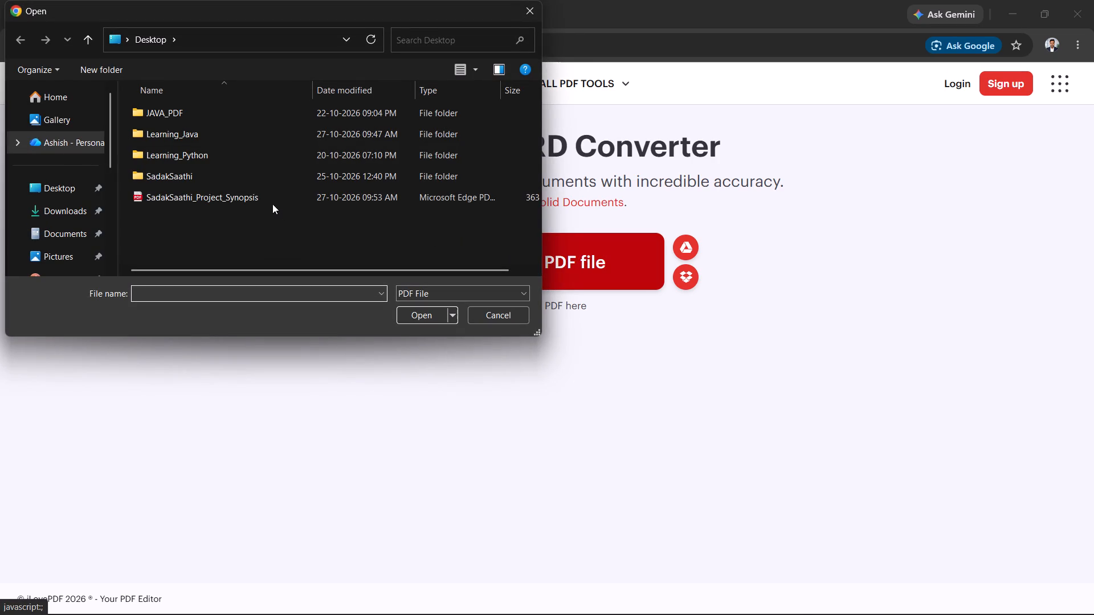
double_click(271, 200)
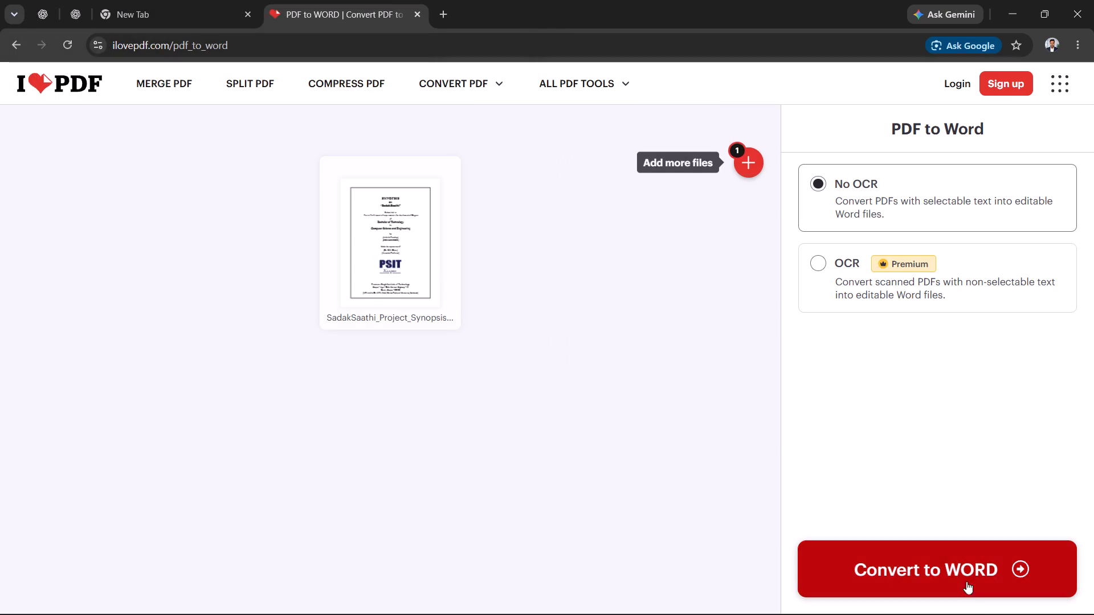
Convert the uploaded PDF to Word with No OCR, dismissing the premium sign-up offer and continuing for free with one file.
click(987, 580)
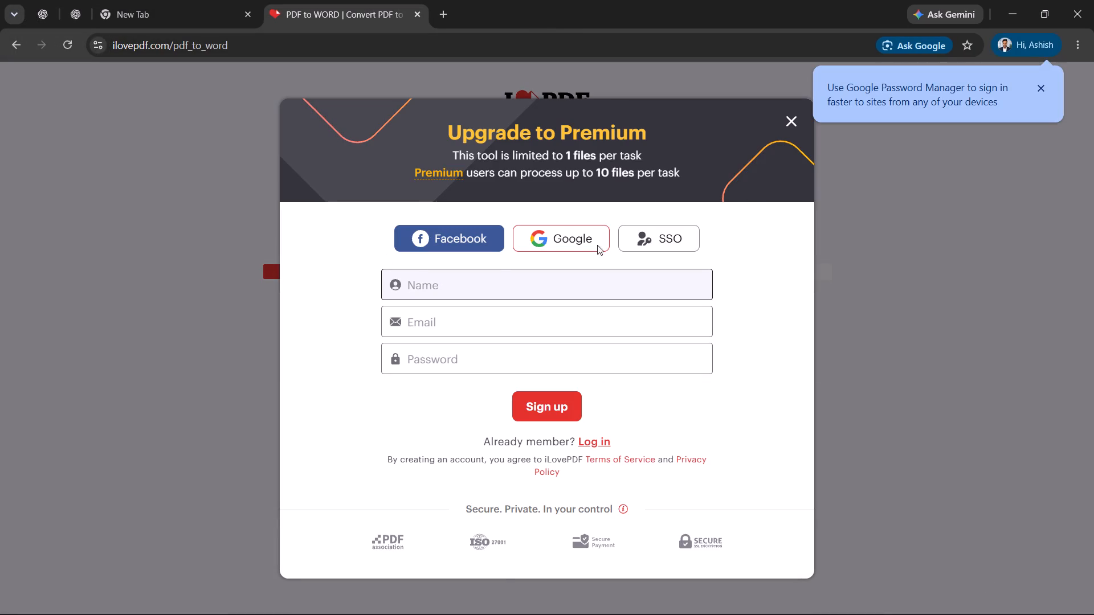
click(791, 124)
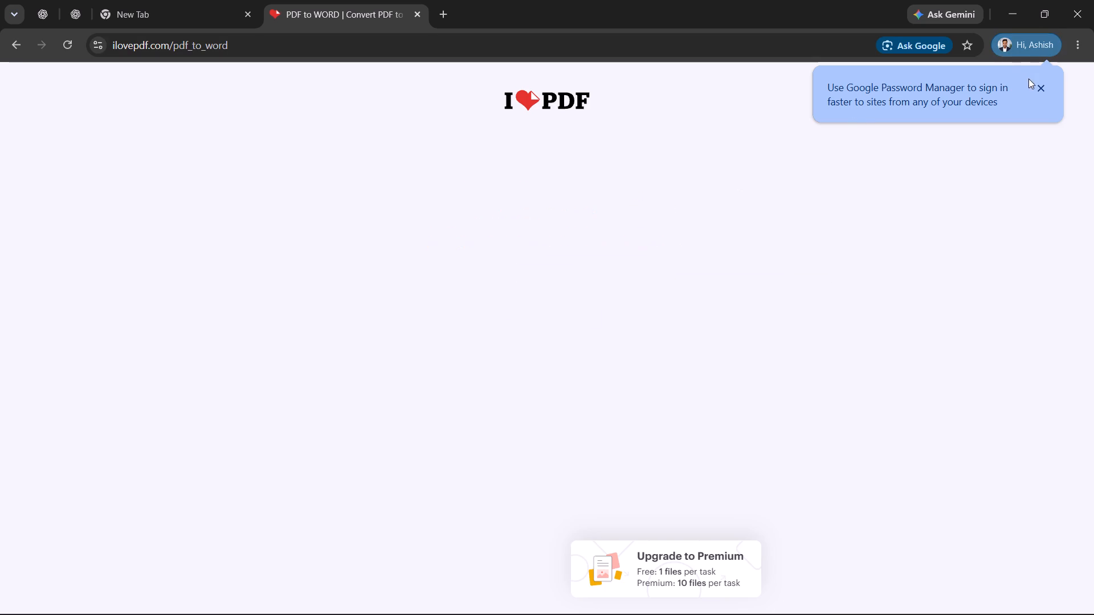
click(1042, 88)
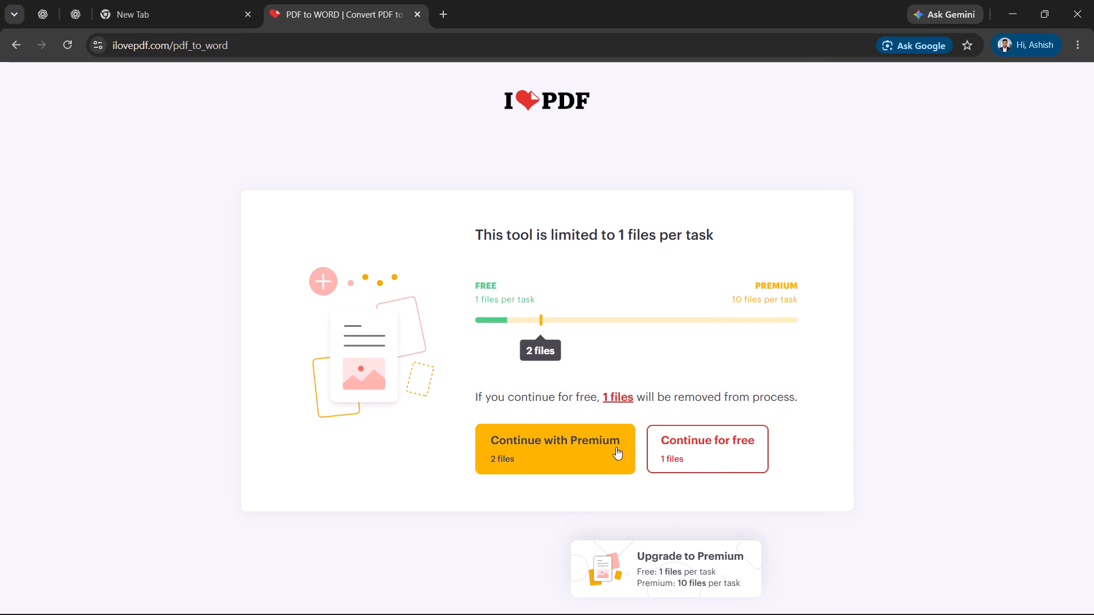
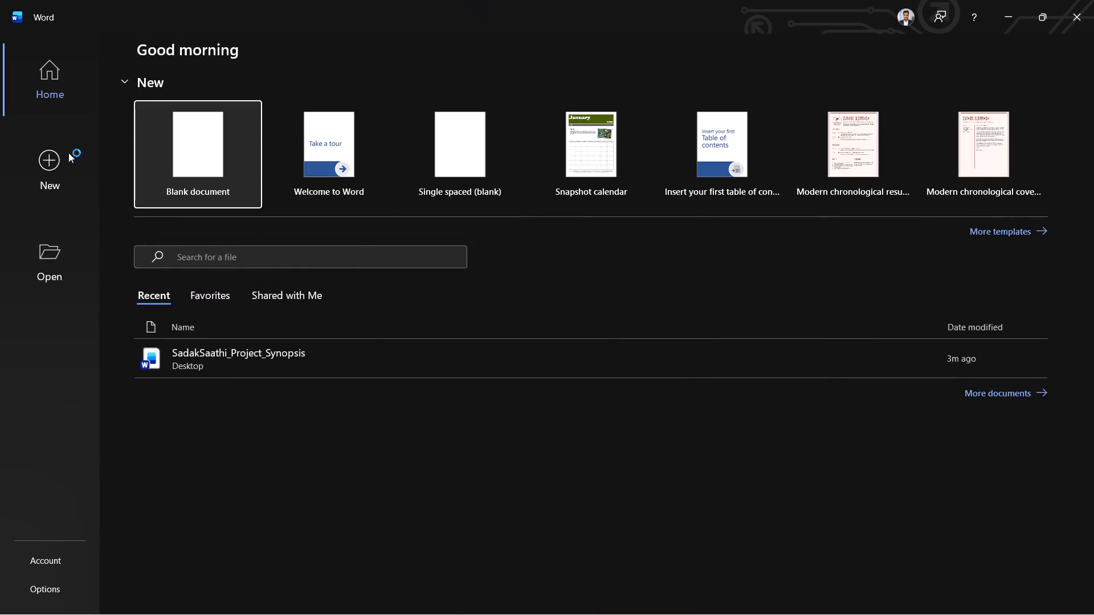
Open the converted SadakSaathi_Project_Synopsis Word document from the Downloads folder.
click(47, 261)
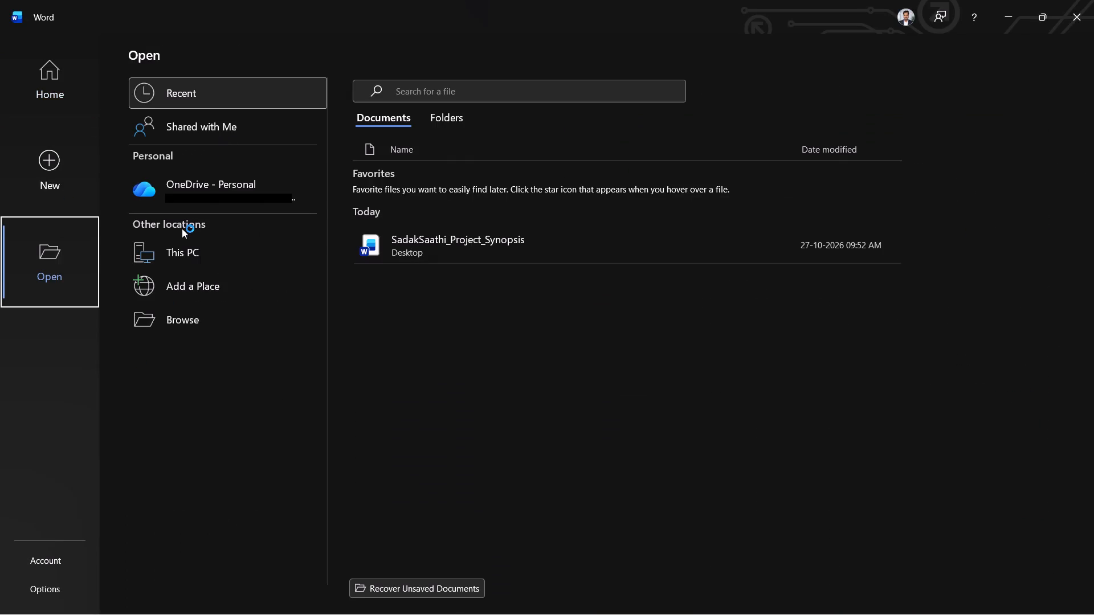
click(185, 325)
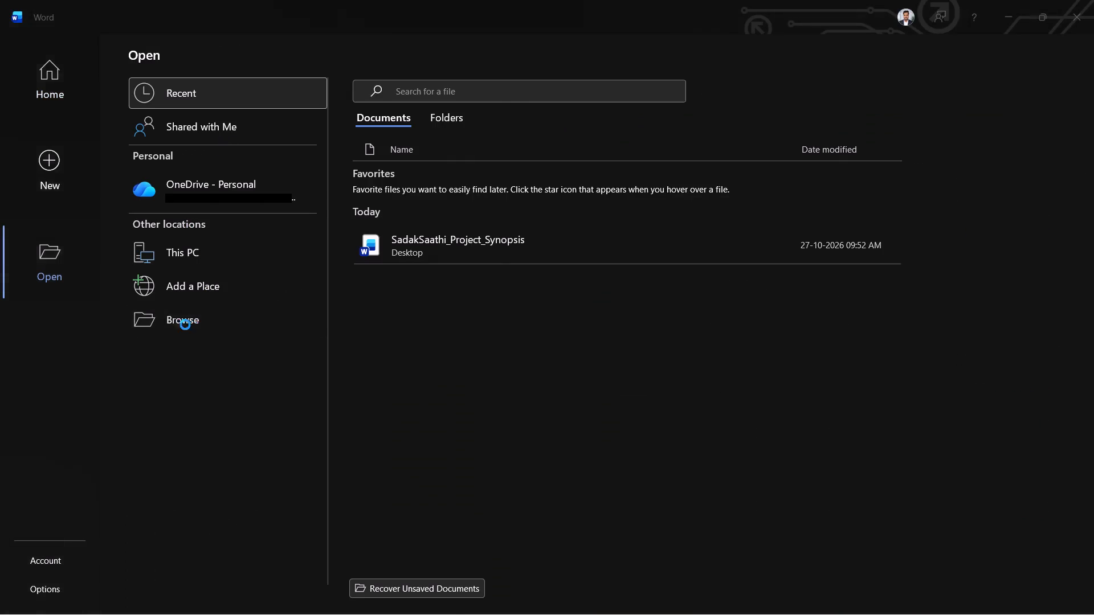
click(67, 218)
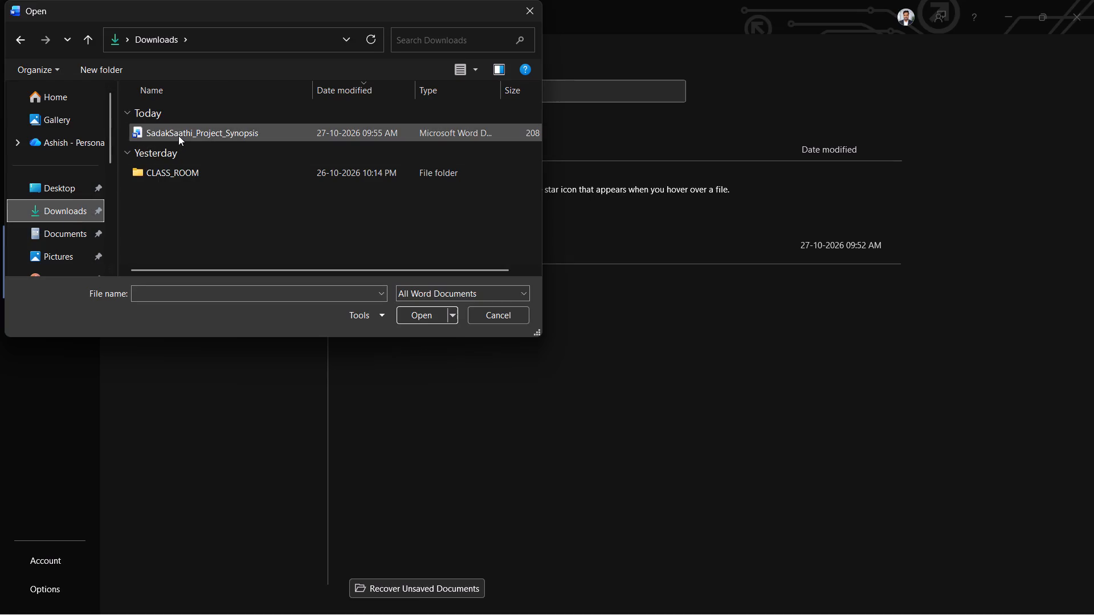
double_click(178, 136)
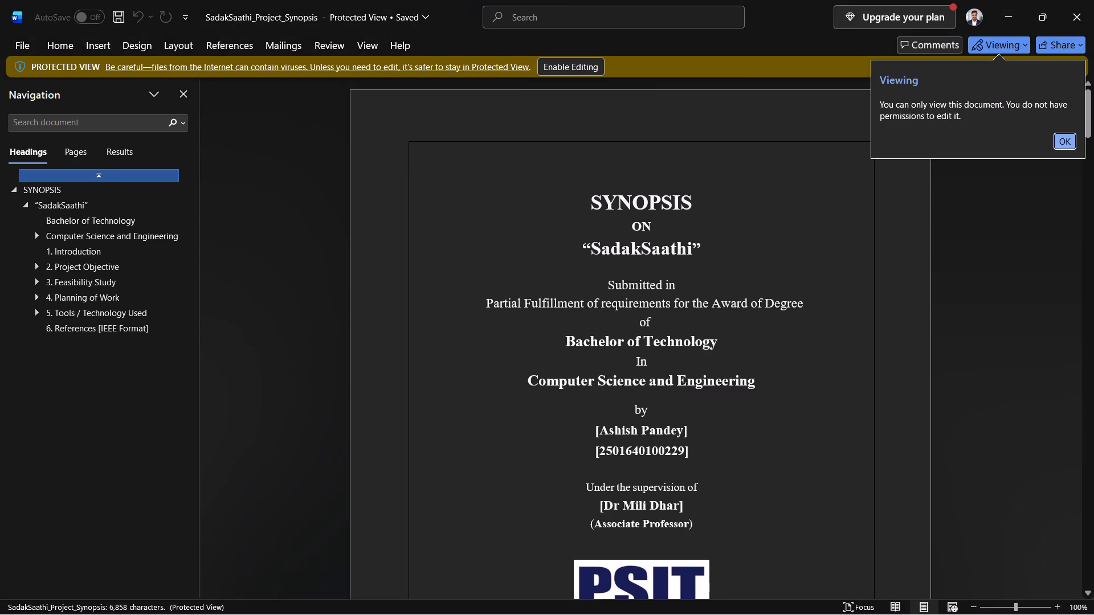
Review the converted synopsis from the cover page through to the References section.
scroll(614, 334, down, 1)
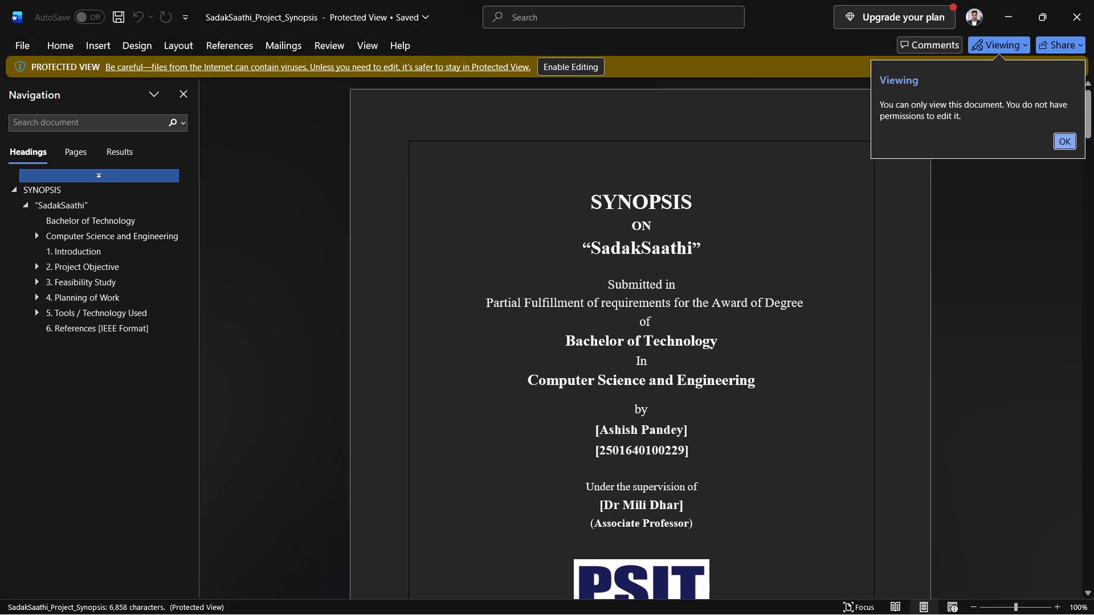
scroll(614, 334, down, 3)
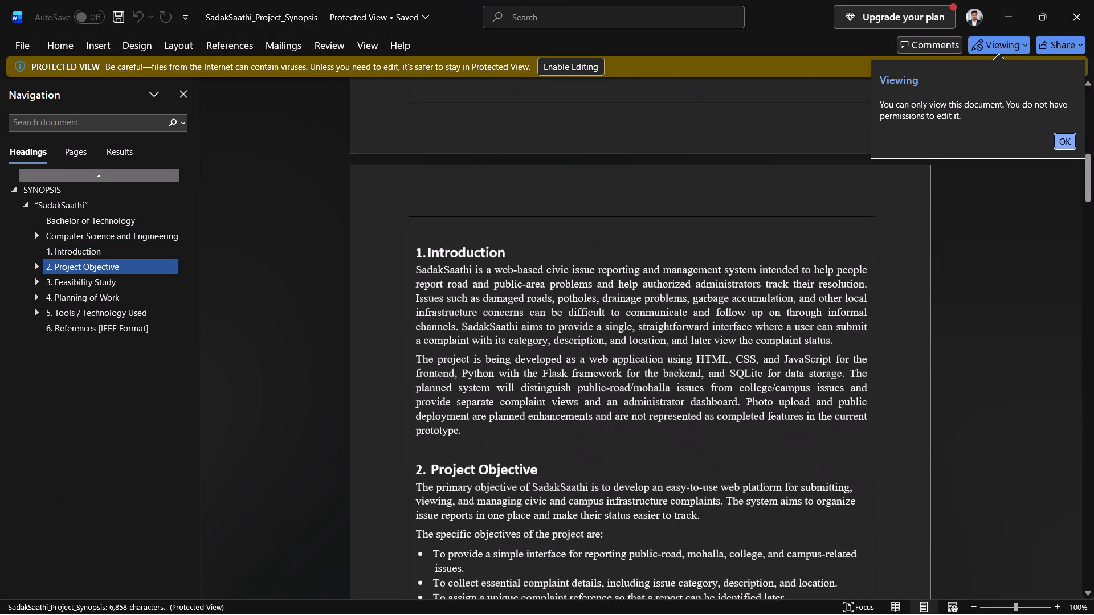
scroll(614, 334, down, 9)
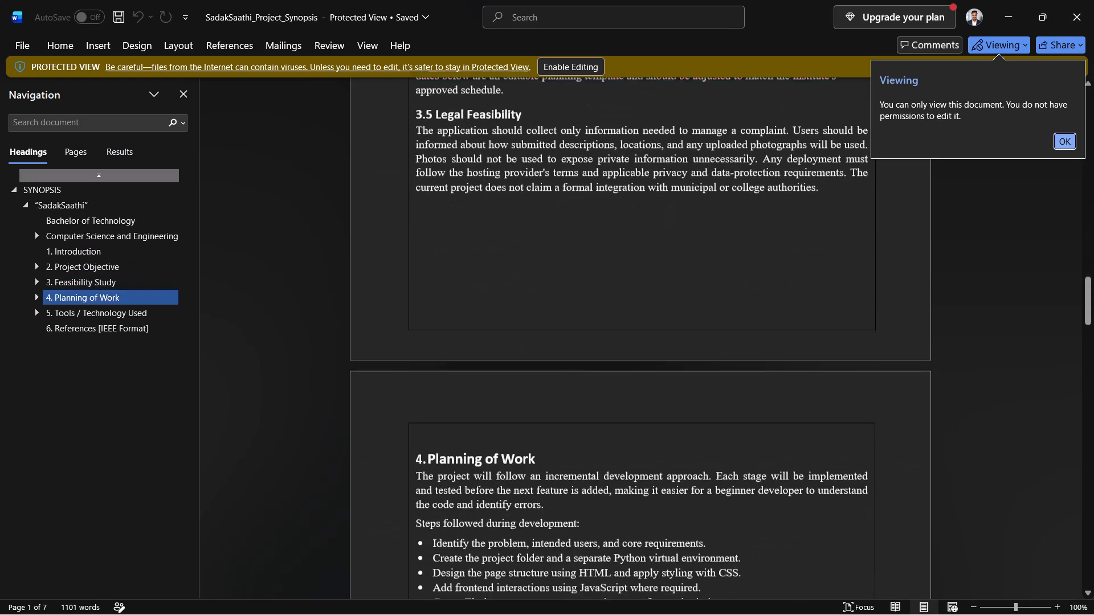
scroll(614, 334, down, 4)
scroll(614, 334, up, 5)
scroll(614, 334, down, 2)
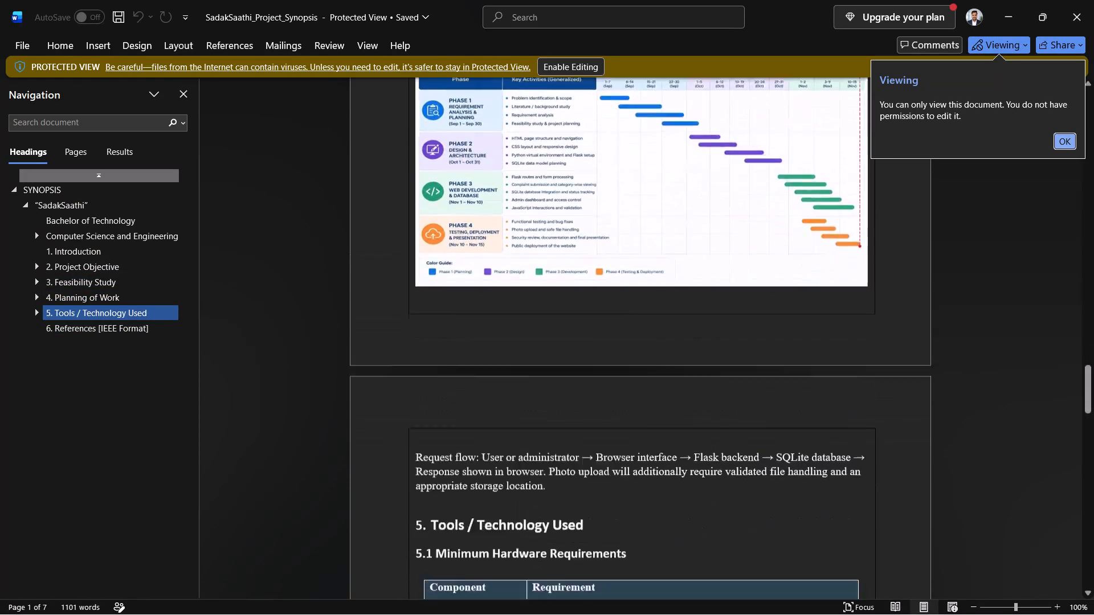
scroll(614, 334, down, 7)
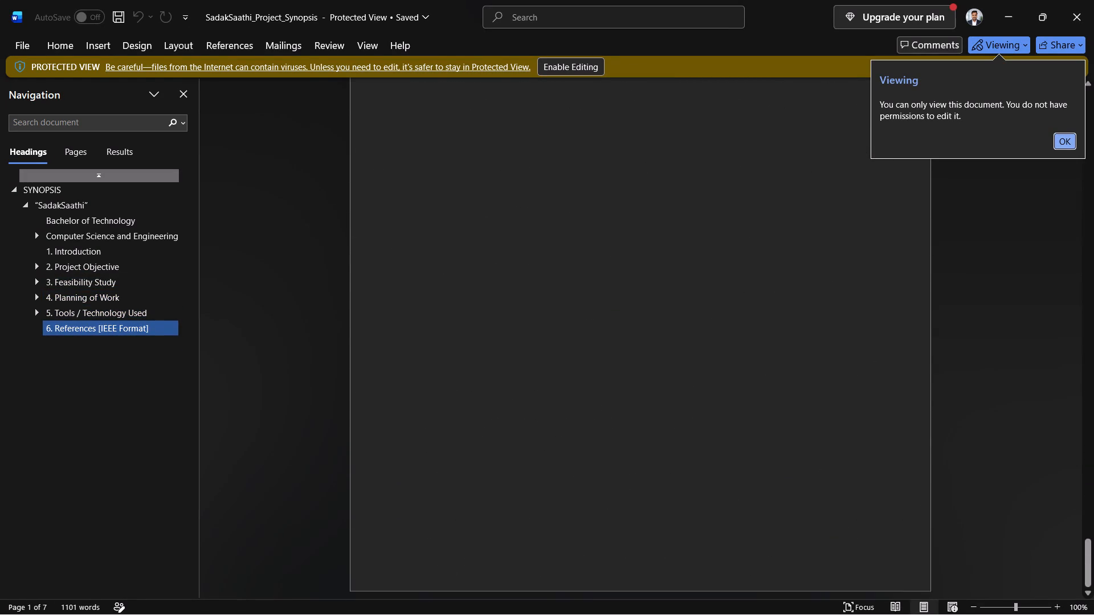
scroll(614, 334, up, 2)
scroll(590, 464, up, 3)
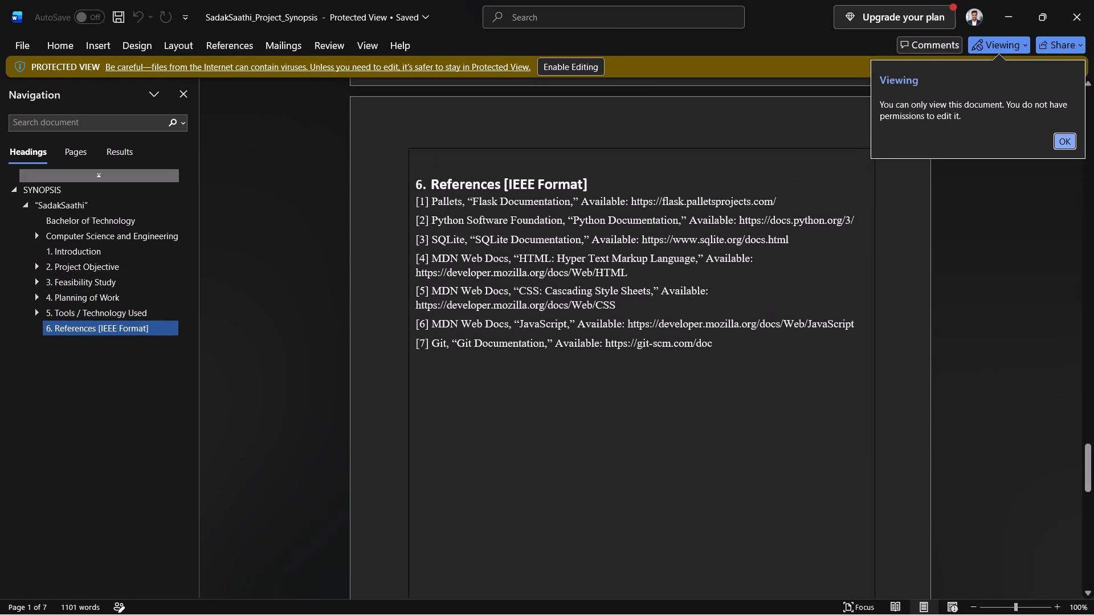
Take the synopsis out of Protected View by enabling editing.
click(431, 164)
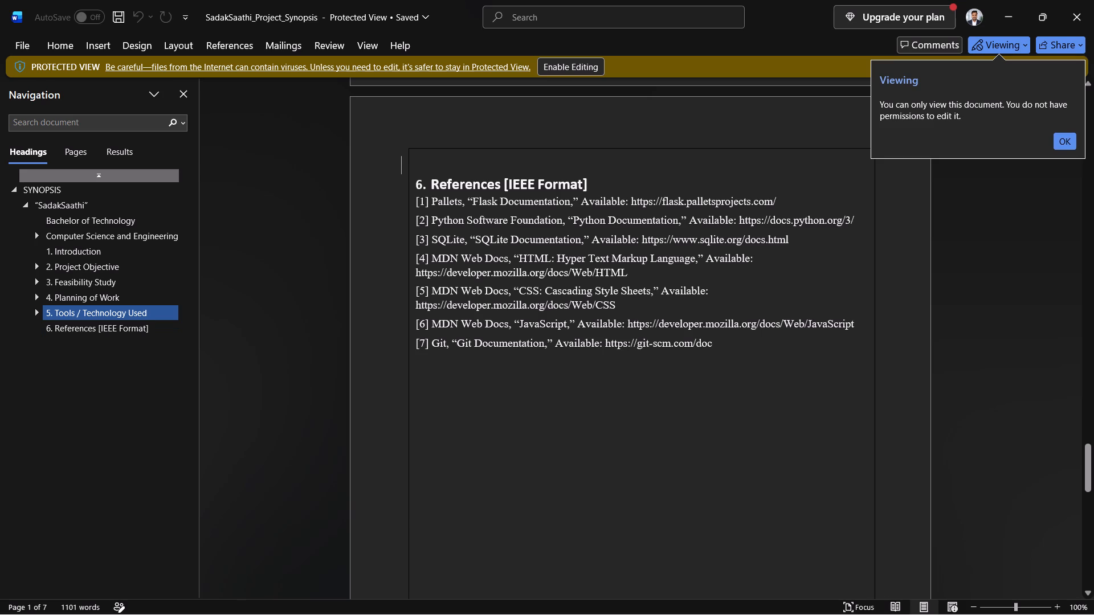
click(449, 162)
double_click(449, 162)
click(574, 68)
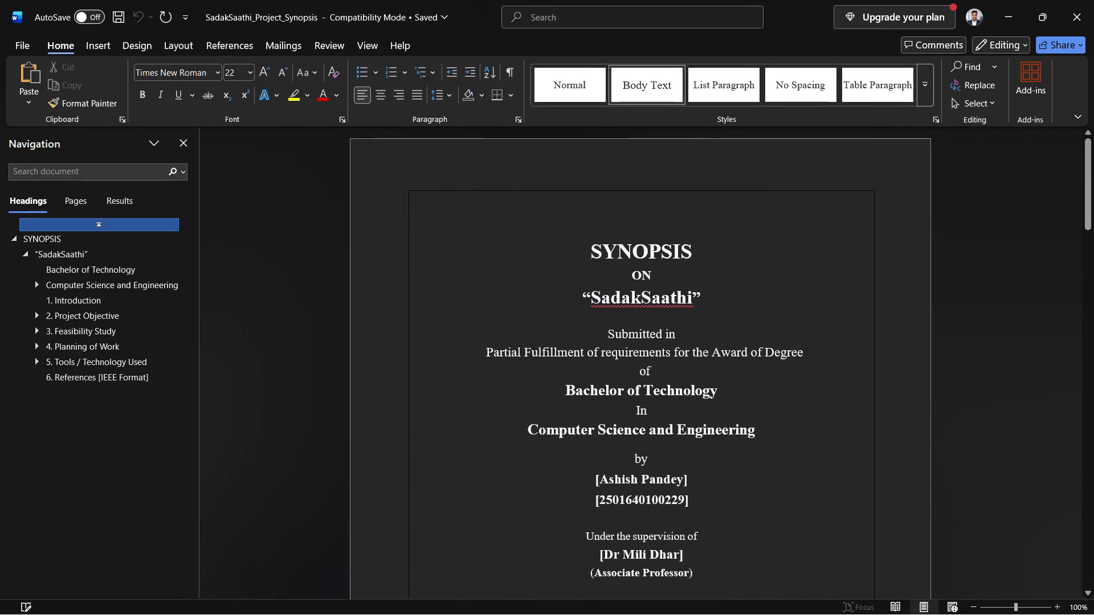
Indent the blank line above the 6. References [IEEE Format] heading with a few spaces.
scroll(426, 200, down, 12)
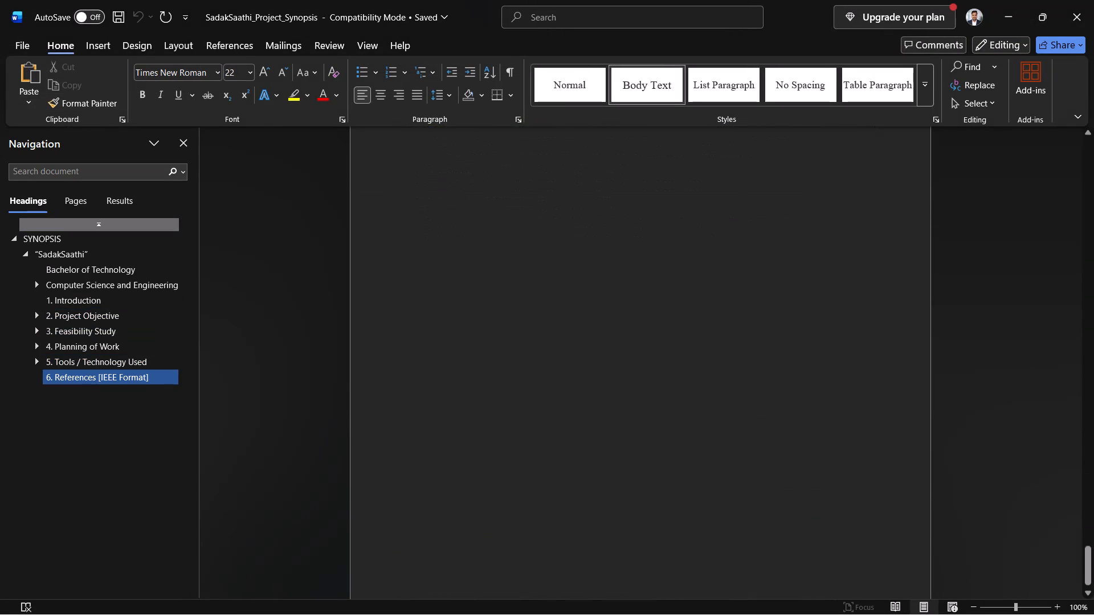
scroll(426, 200, up, 4)
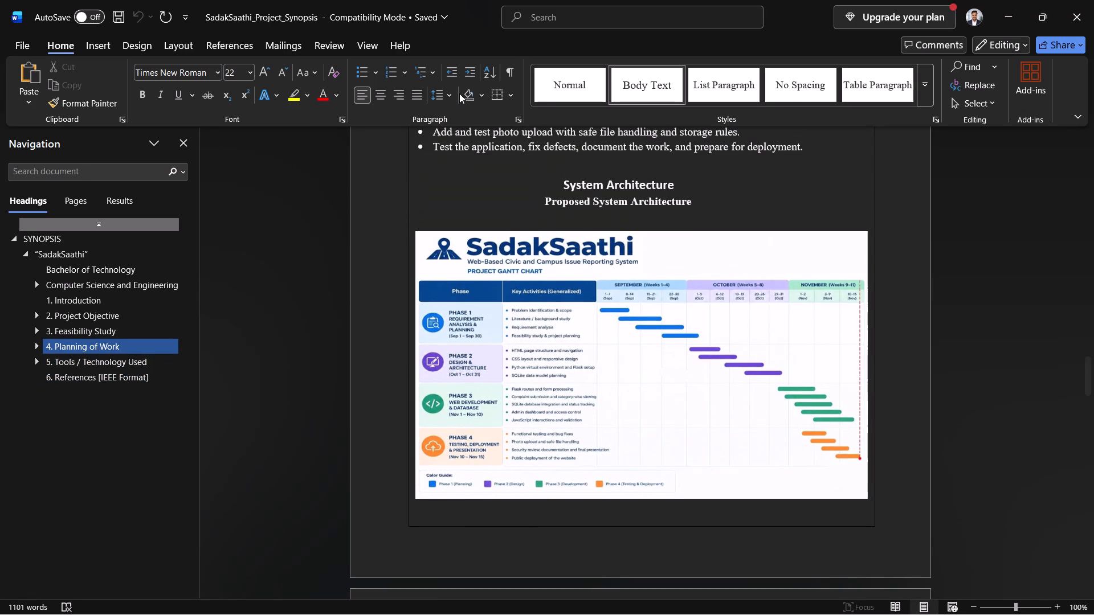
scroll(459, 93, up, 3)
scroll(526, 263, down, 2)
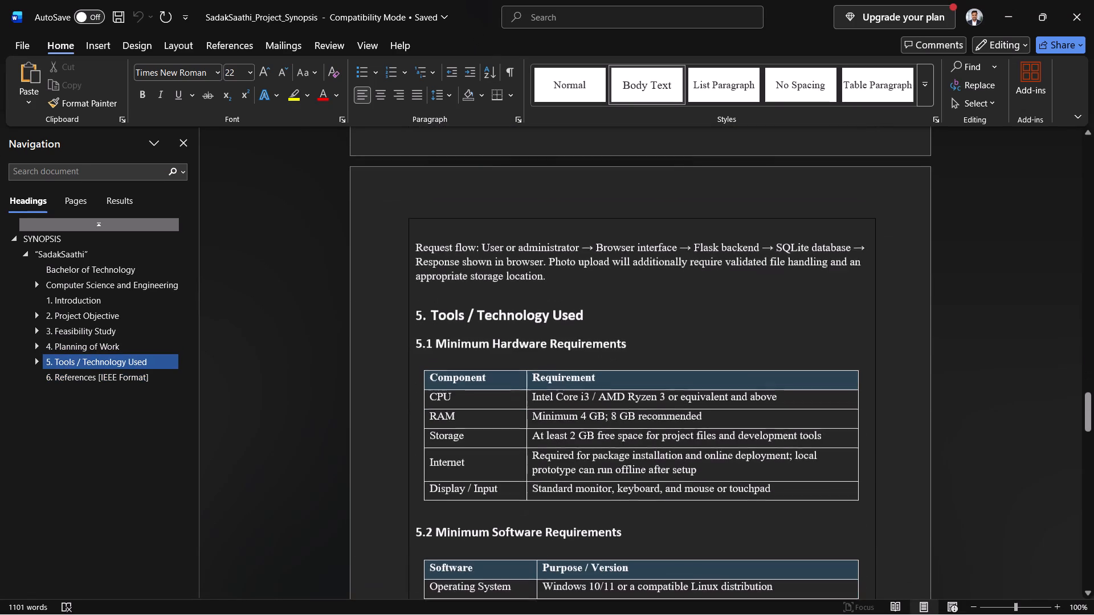
scroll(526, 263, down, 4)
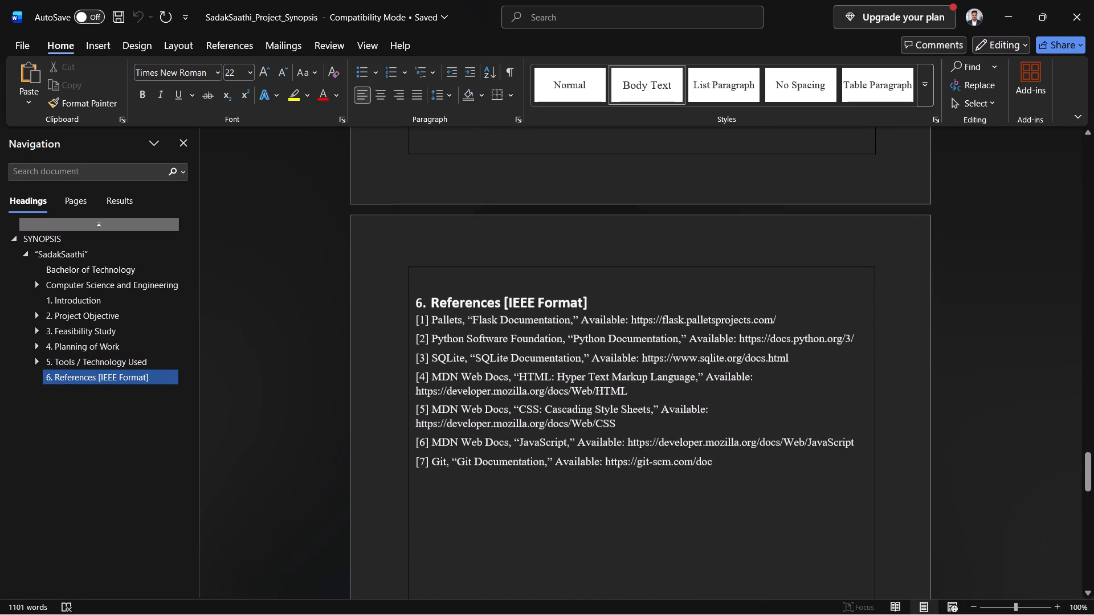
click(453, 274)
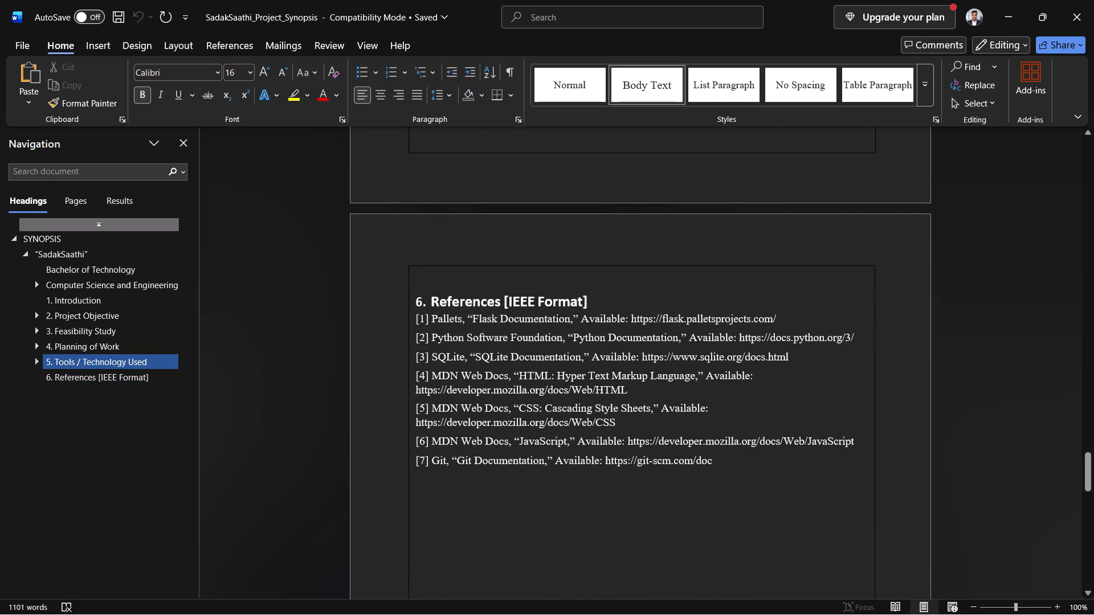
key(space)
key(space)
key(space)
key(space)
key(space)
key(space)
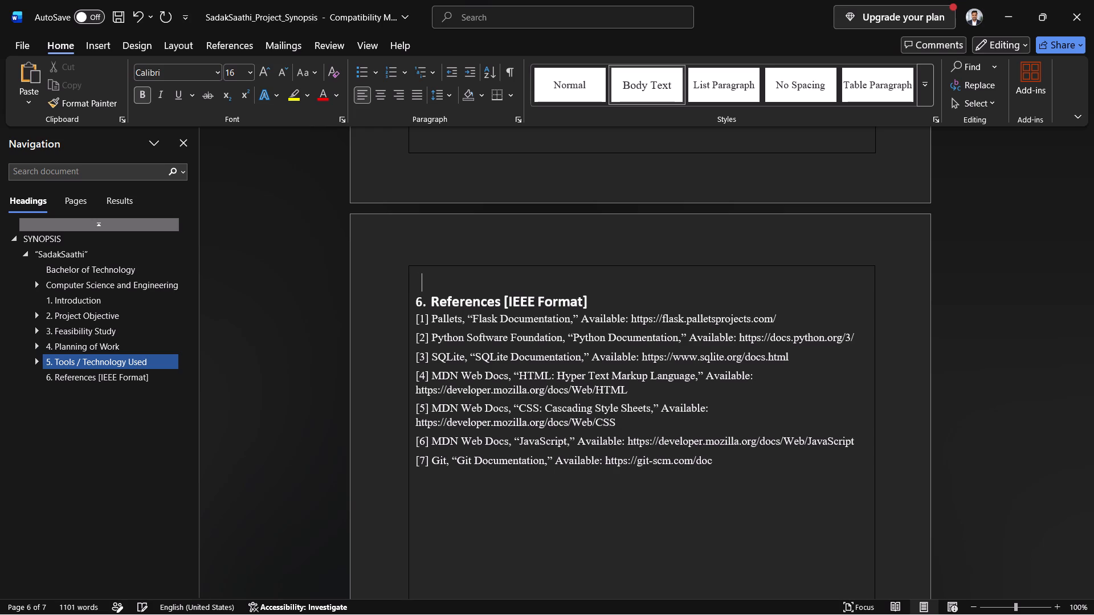
click(527, 264)
click(528, 269)
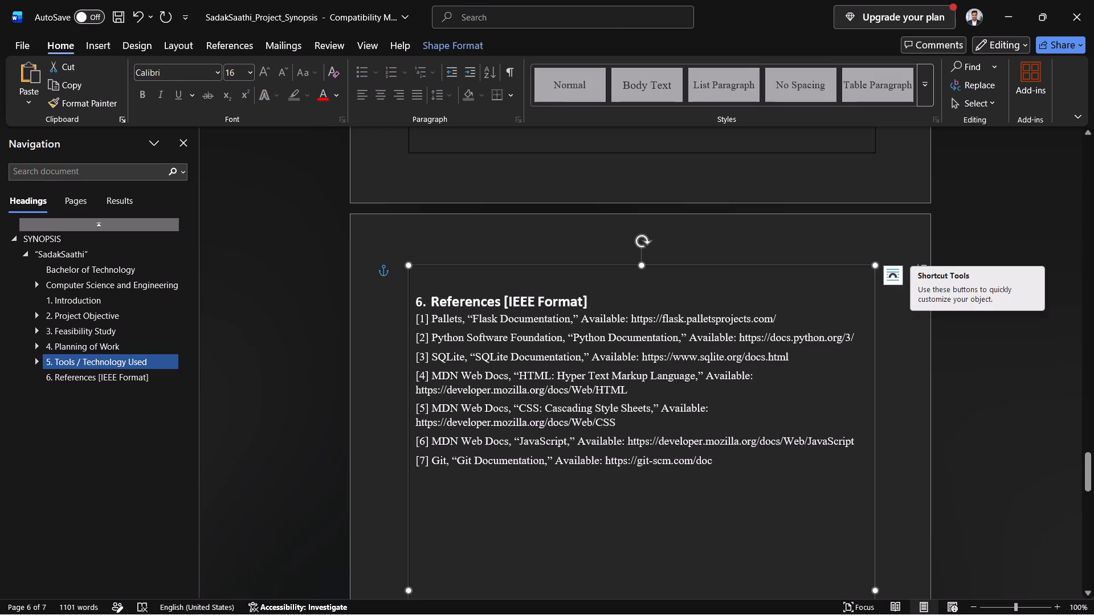
click(493, 273)
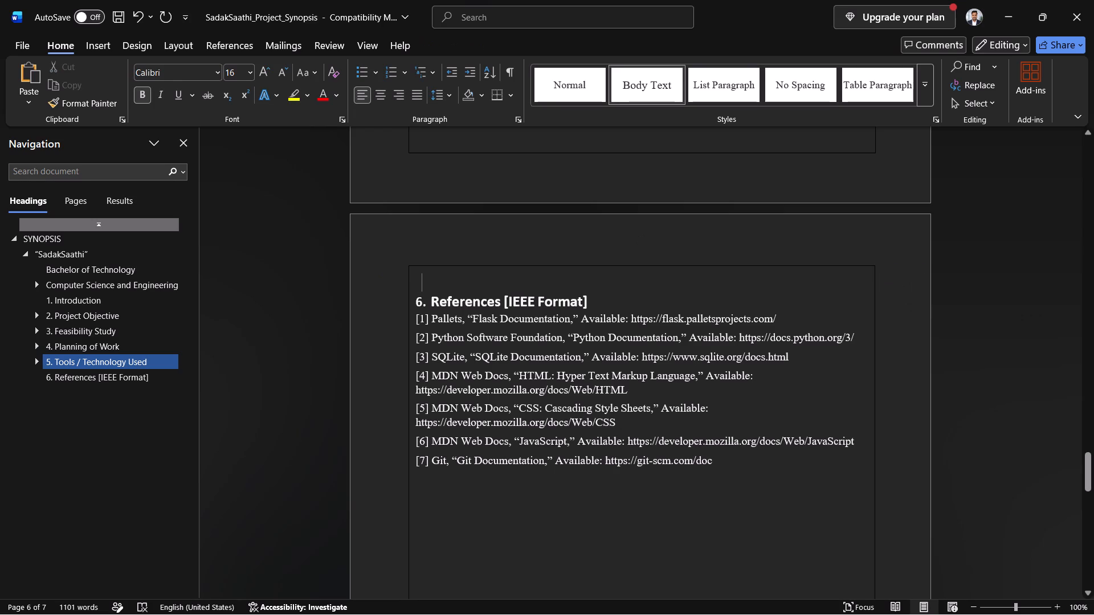
key(BackSpace)
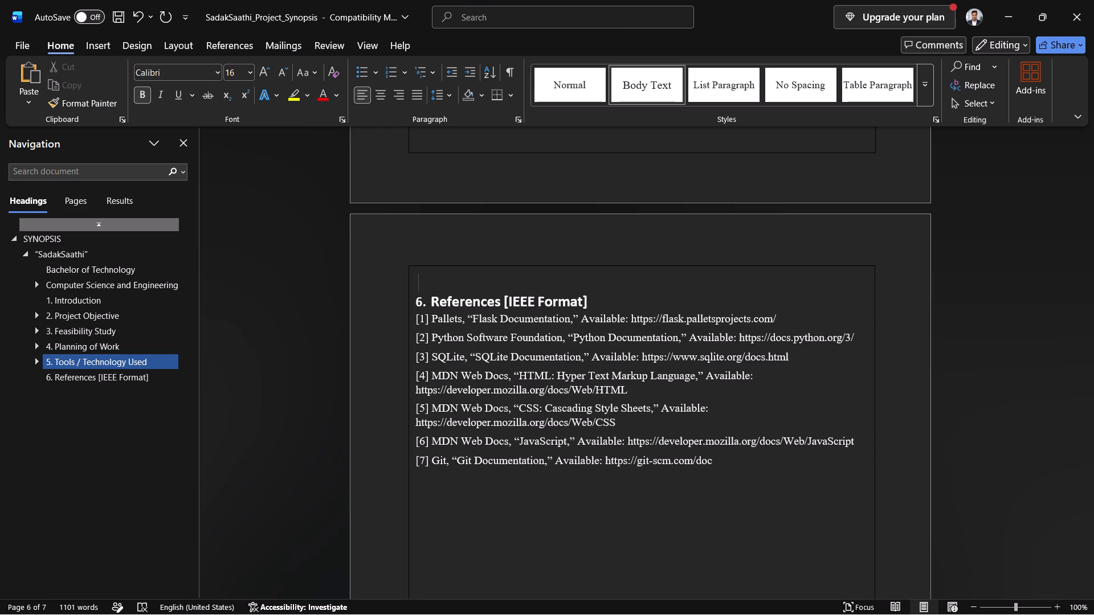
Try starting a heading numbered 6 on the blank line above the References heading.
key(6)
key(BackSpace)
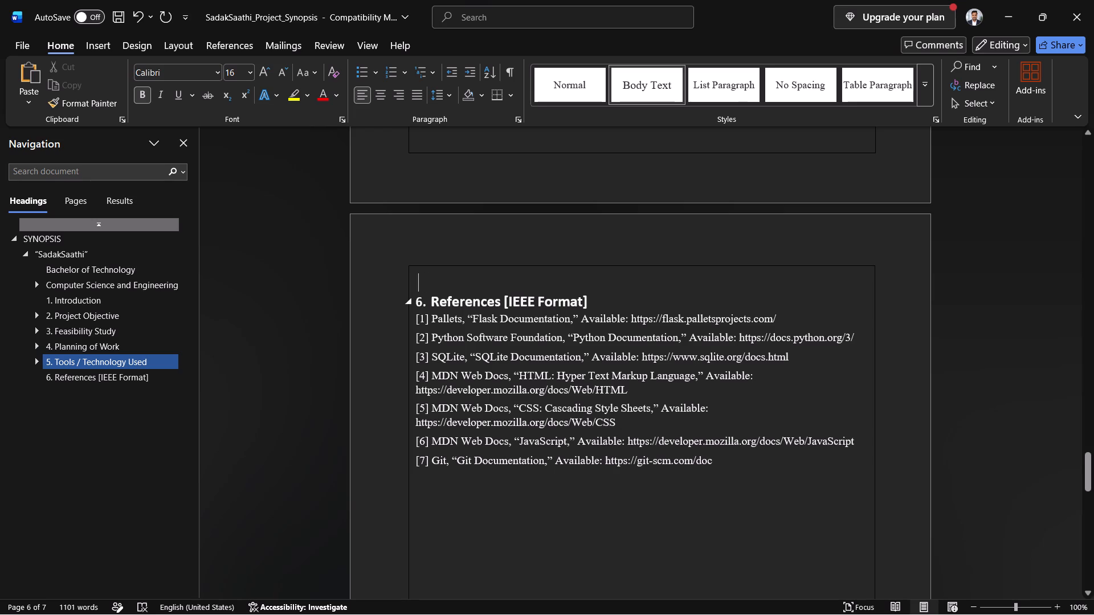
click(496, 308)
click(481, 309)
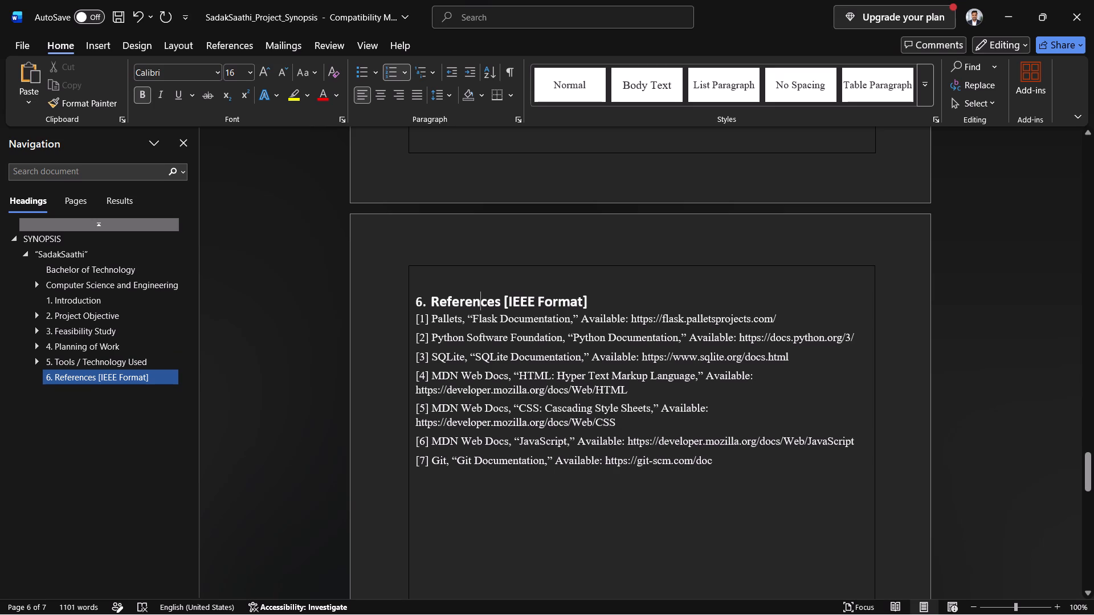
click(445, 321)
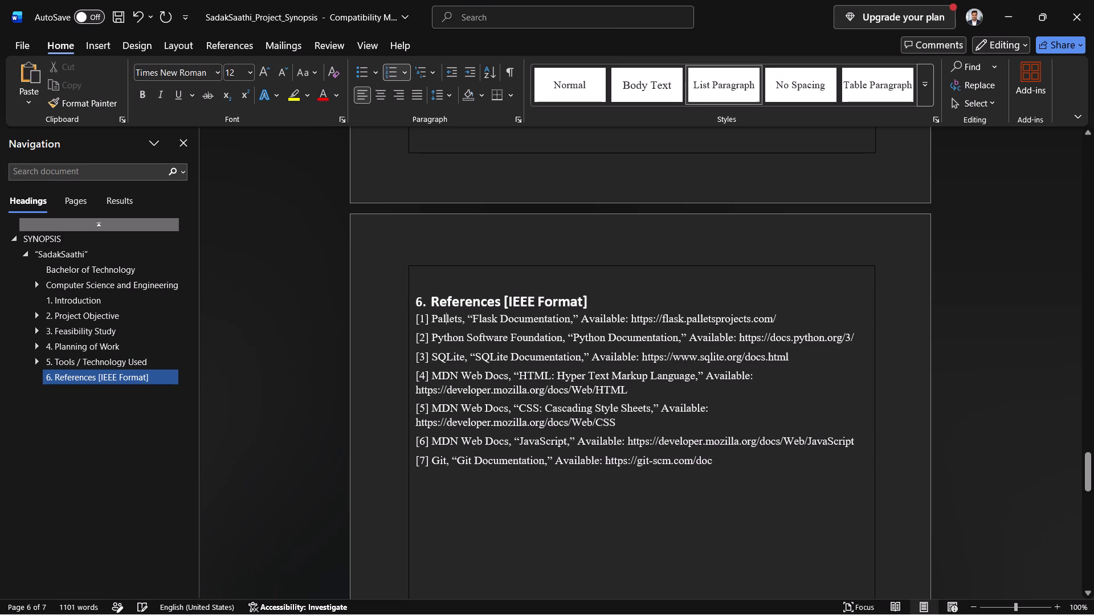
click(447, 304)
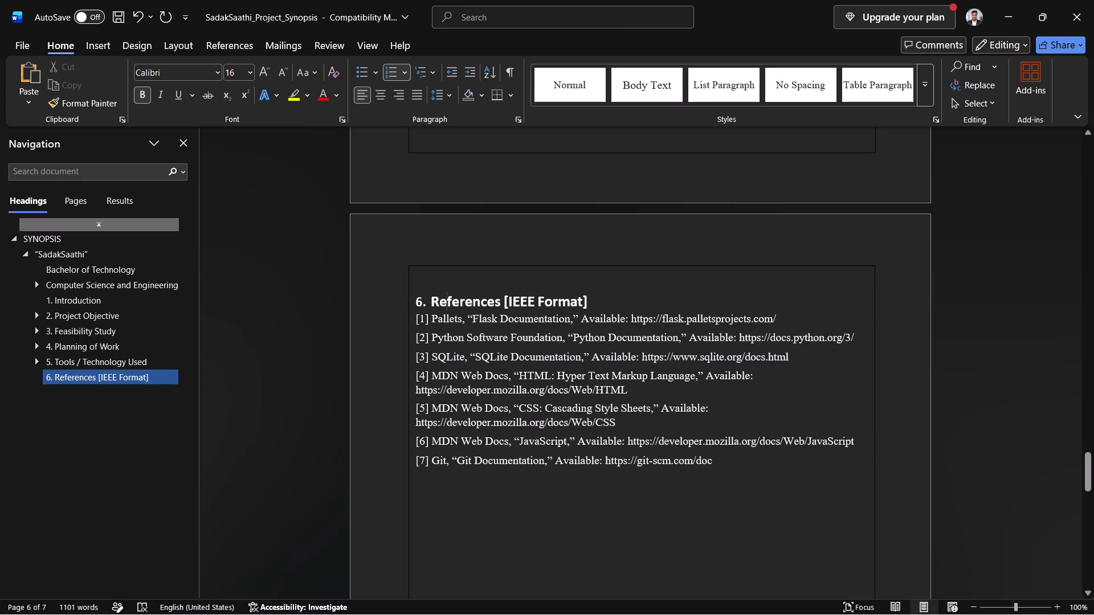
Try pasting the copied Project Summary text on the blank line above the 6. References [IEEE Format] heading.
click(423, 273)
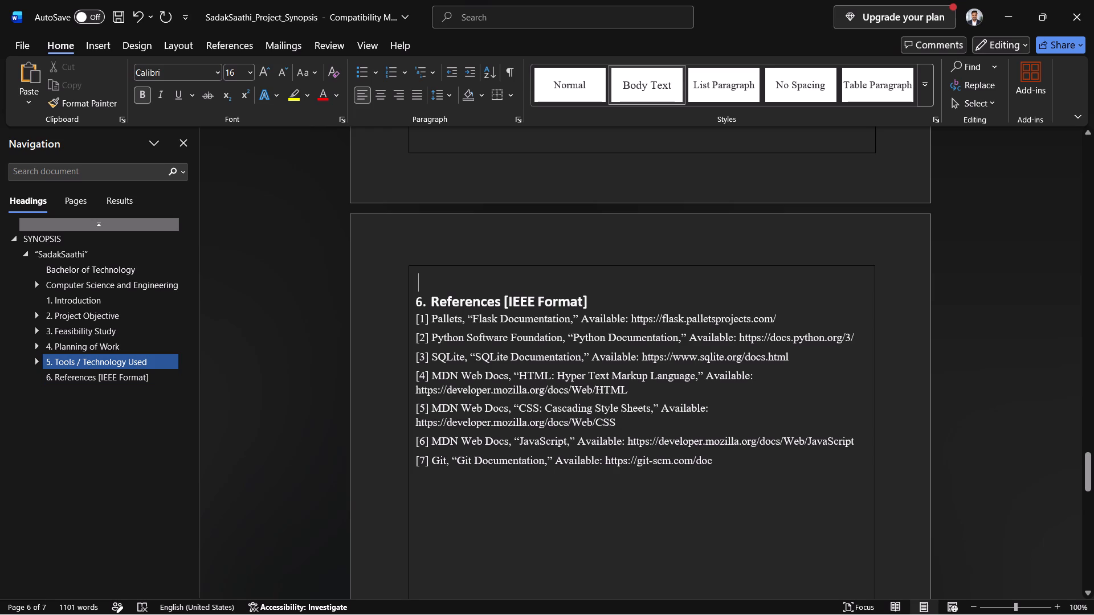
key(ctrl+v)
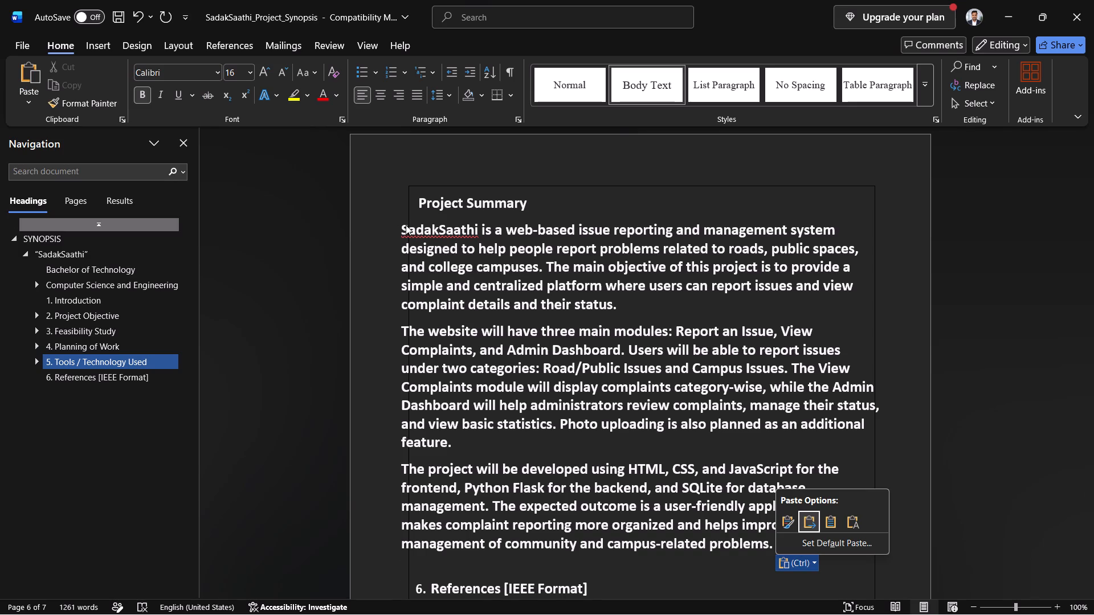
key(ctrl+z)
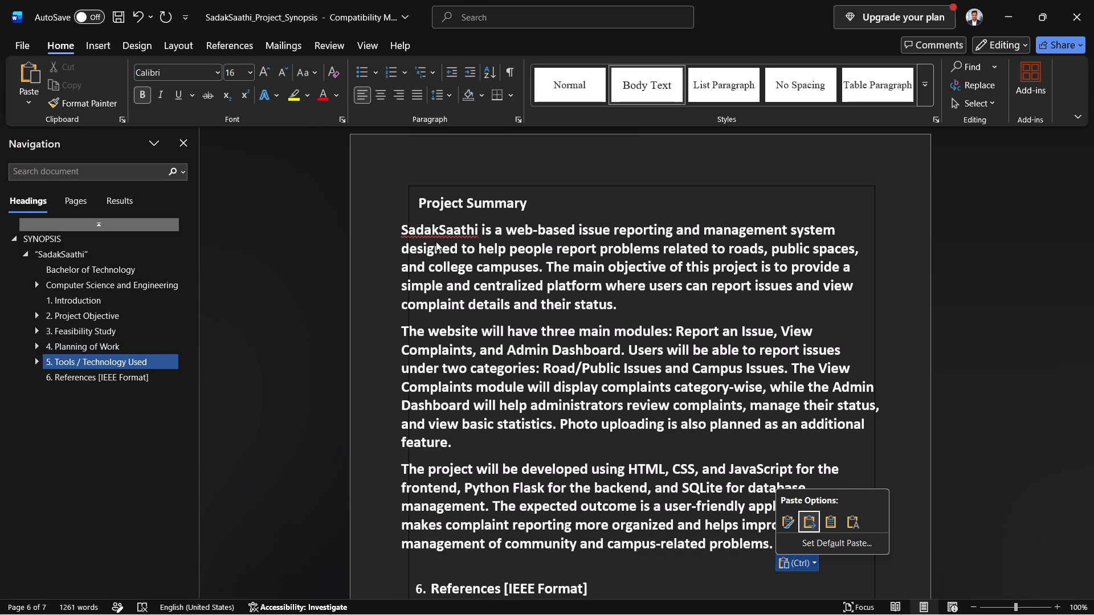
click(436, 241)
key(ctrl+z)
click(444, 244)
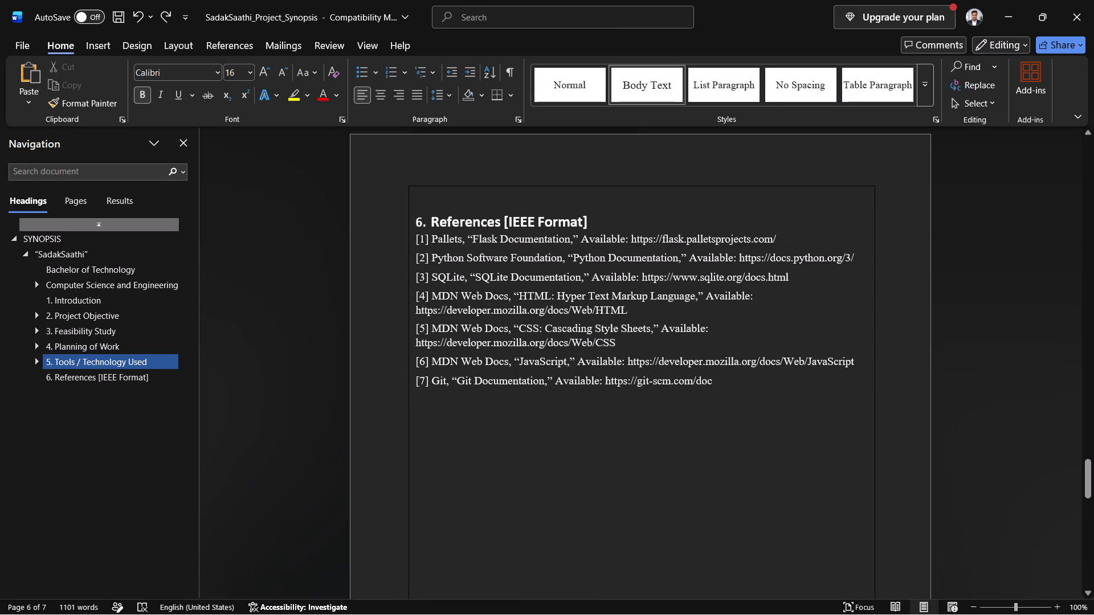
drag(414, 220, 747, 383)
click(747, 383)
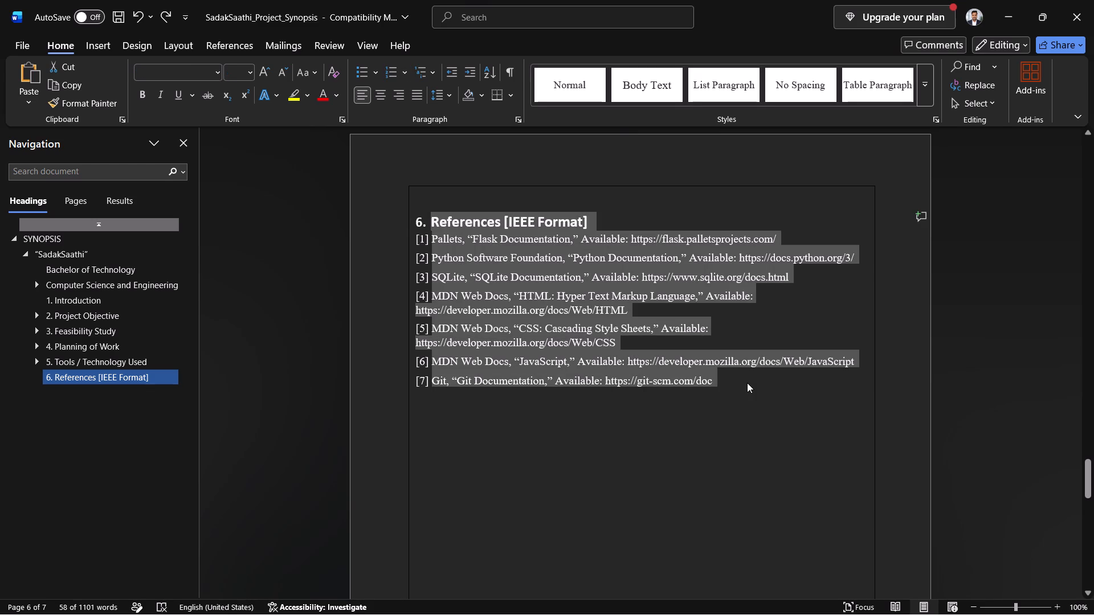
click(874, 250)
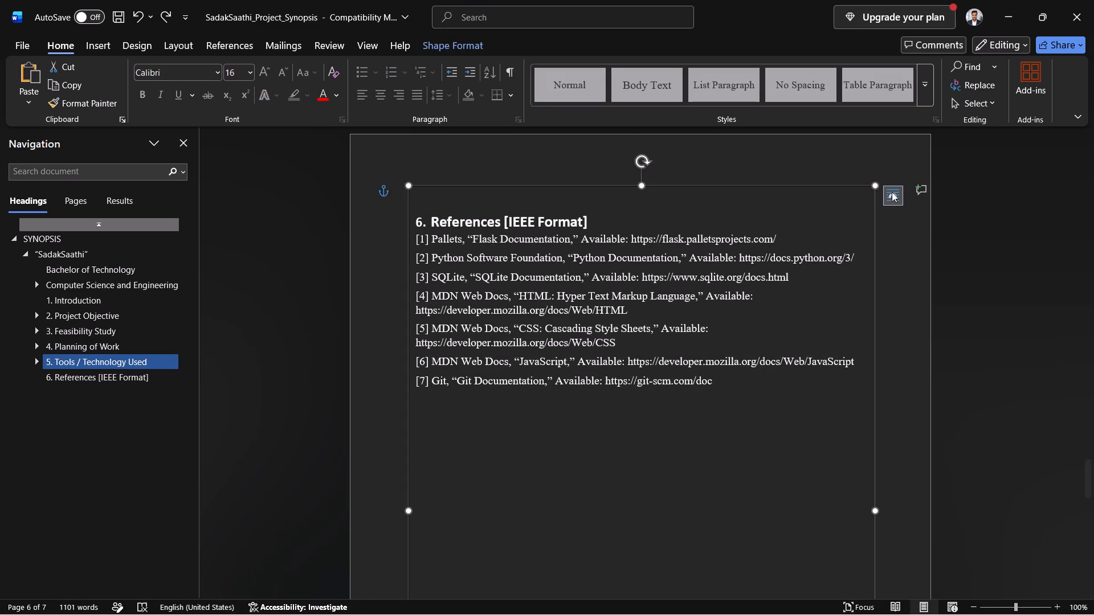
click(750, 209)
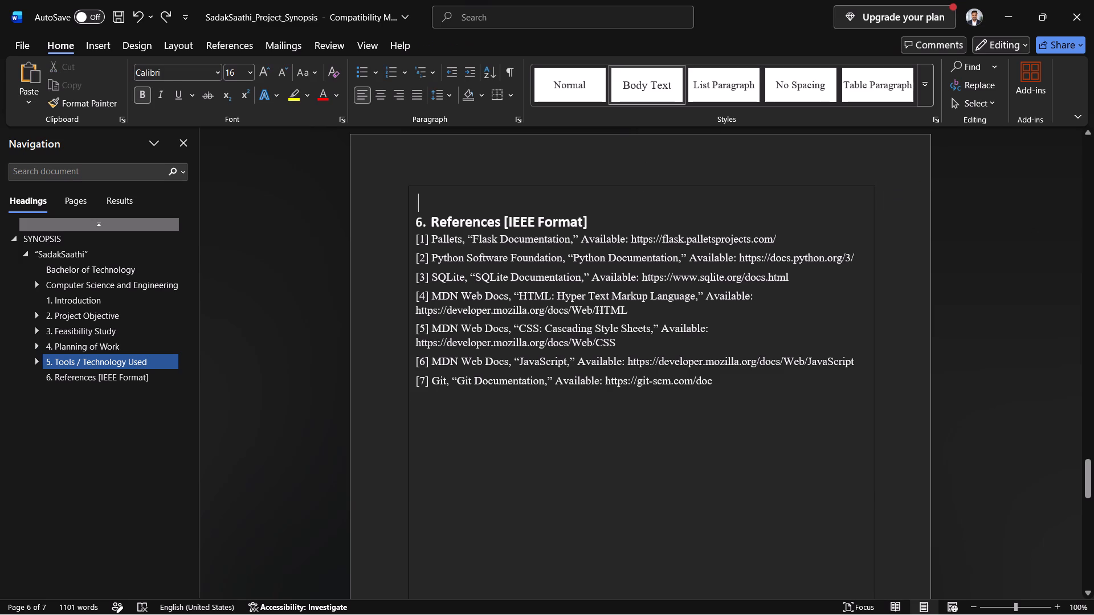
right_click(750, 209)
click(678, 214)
Paste the copied Project Summary text on the blank last page after the References page.
click(572, 186)
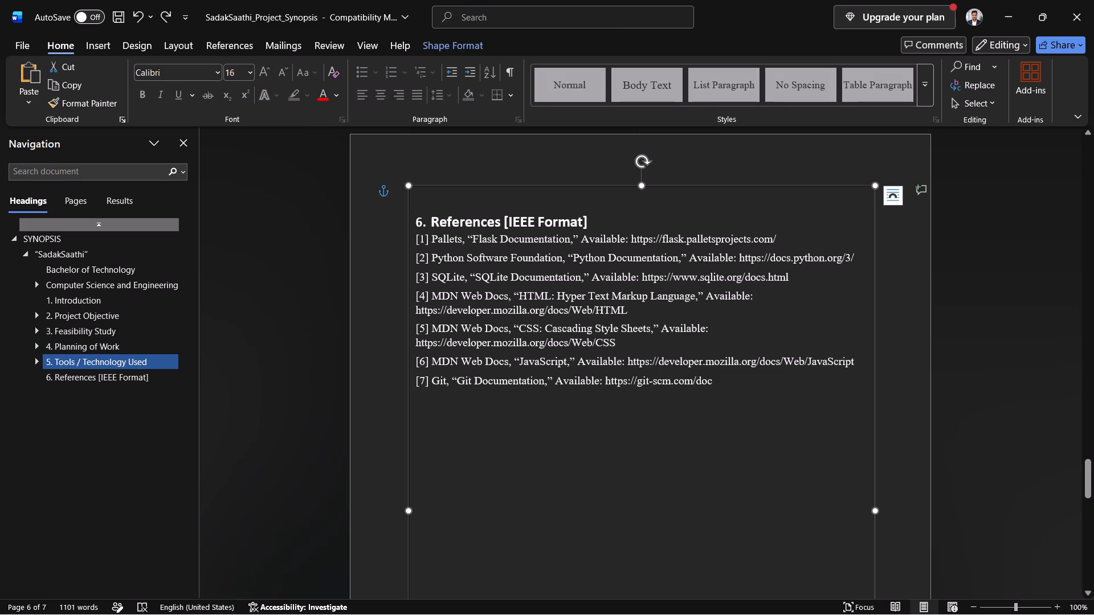
scroll(725, 329, down, 6)
click(725, 329)
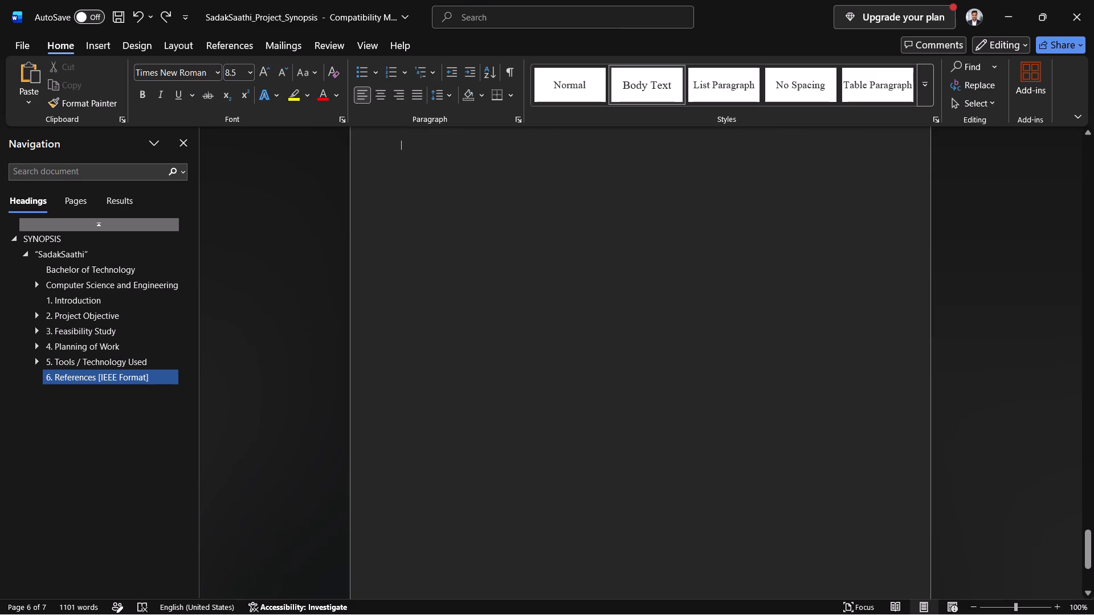
key(ctrl+v)
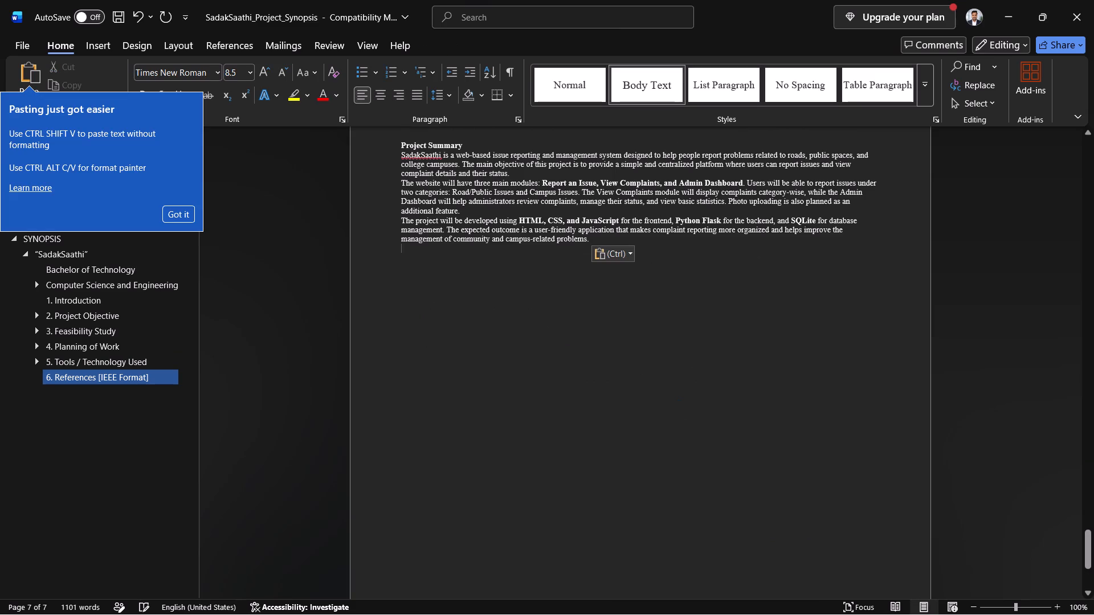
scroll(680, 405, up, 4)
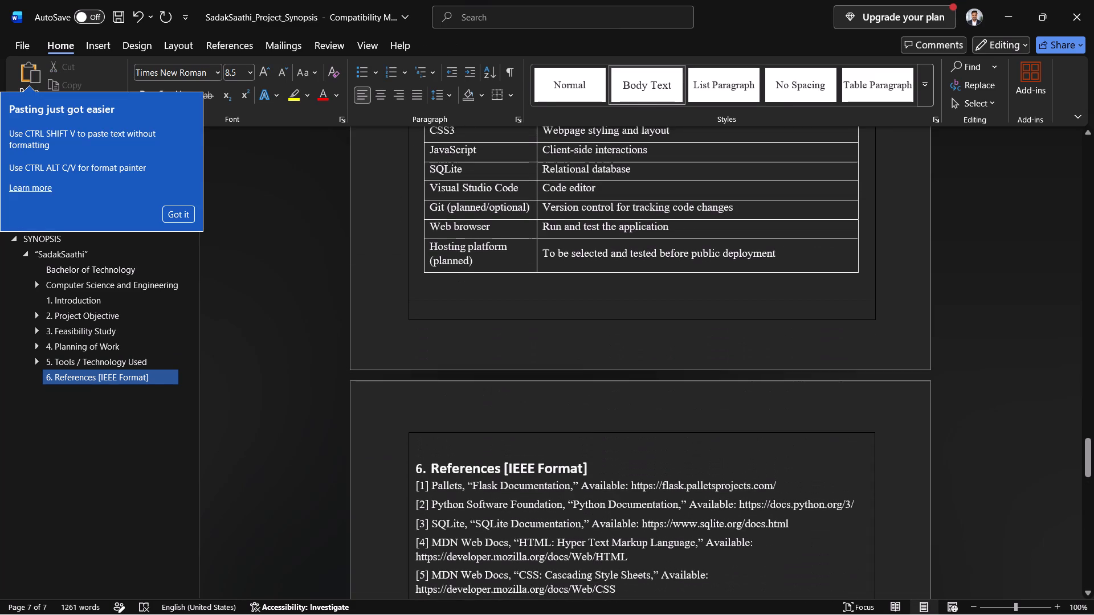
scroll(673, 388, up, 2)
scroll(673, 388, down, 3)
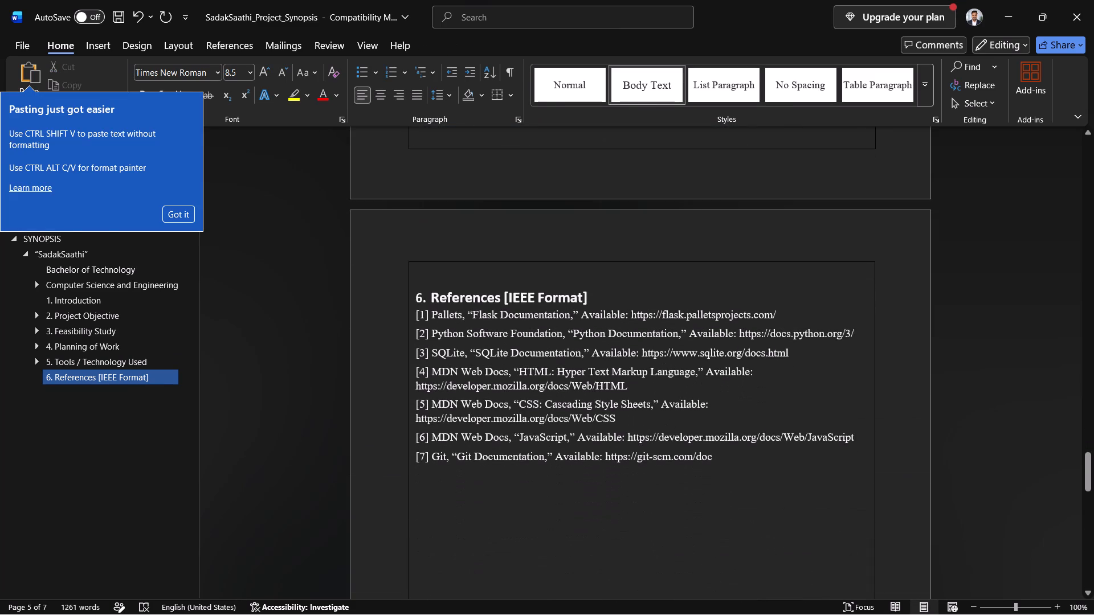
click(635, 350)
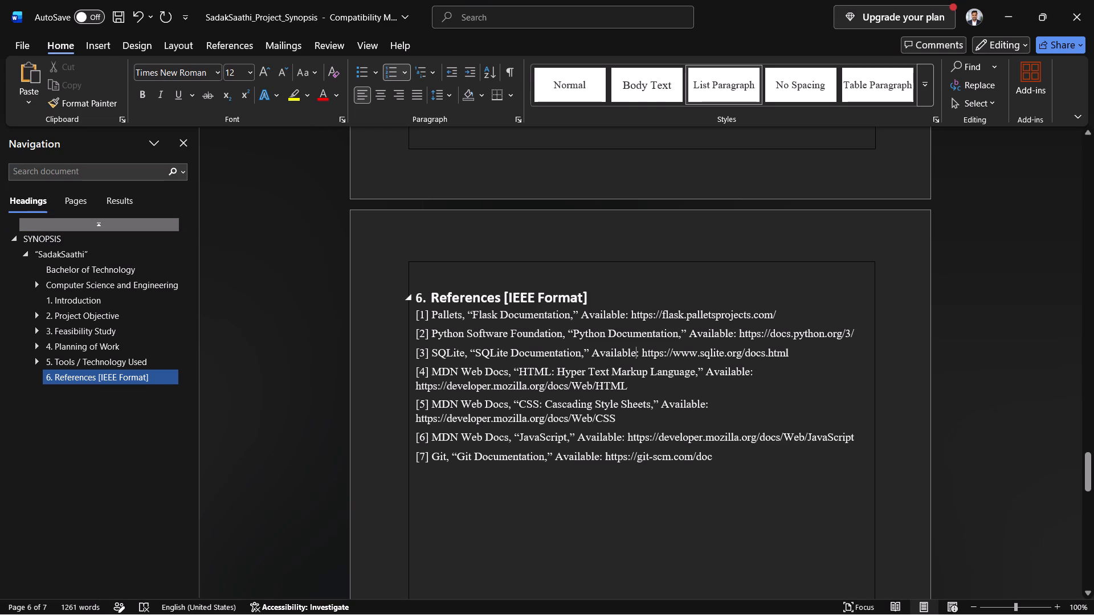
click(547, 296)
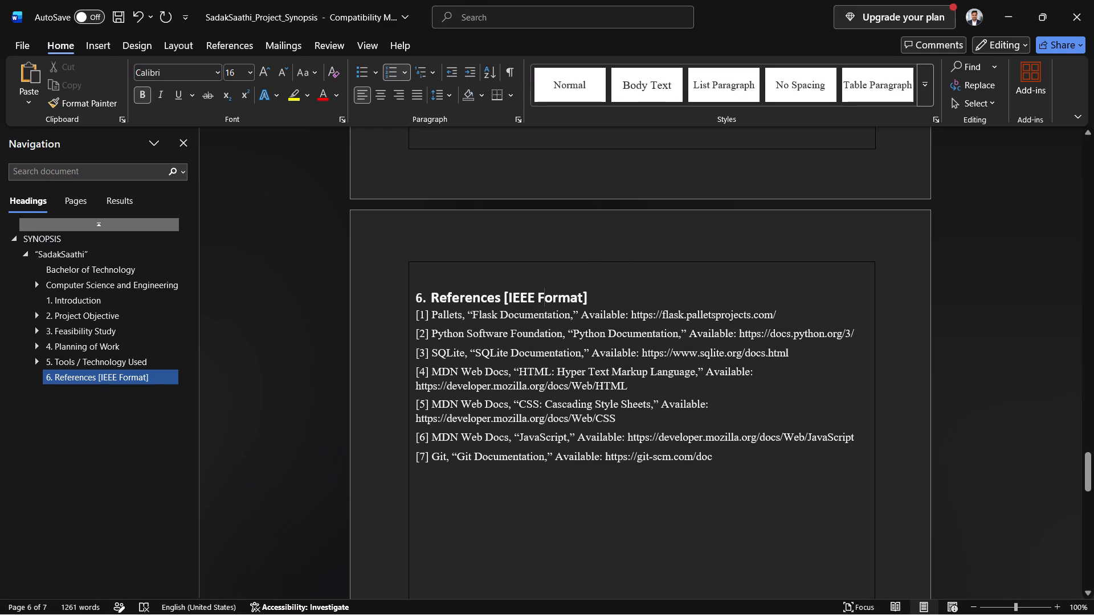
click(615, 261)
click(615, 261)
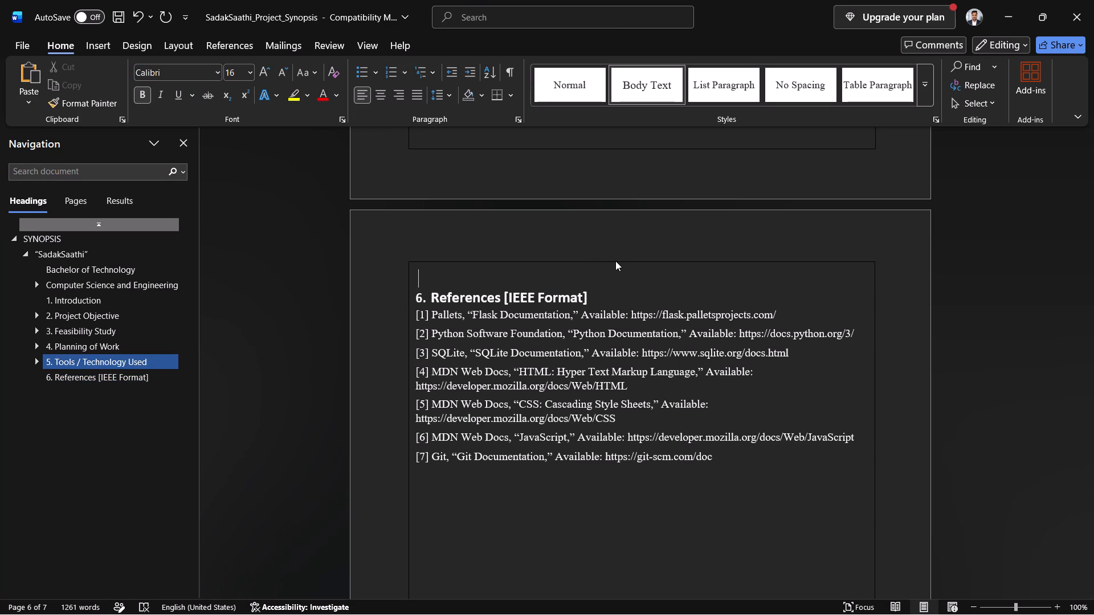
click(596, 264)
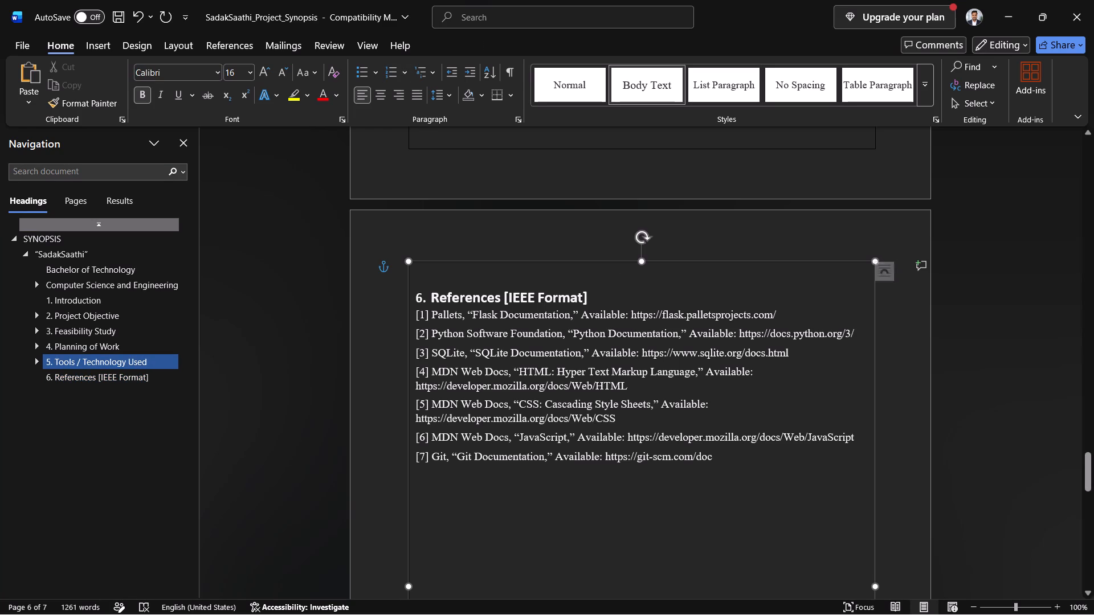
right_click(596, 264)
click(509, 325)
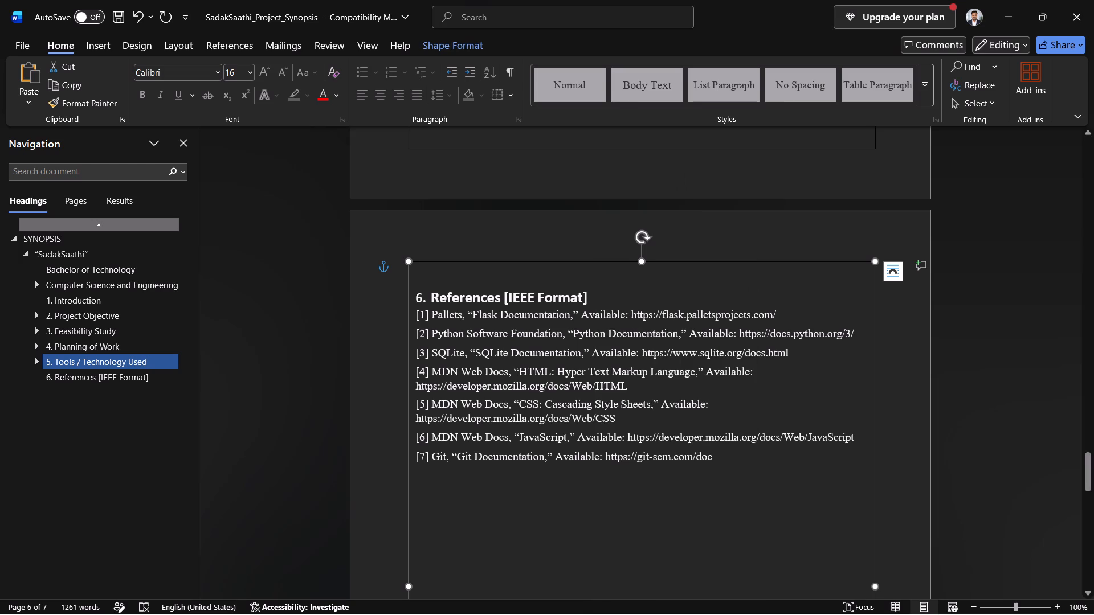
Copy the References [IEEE Format] heading together with its seven listed references.
drag(420, 294, 586, 383)
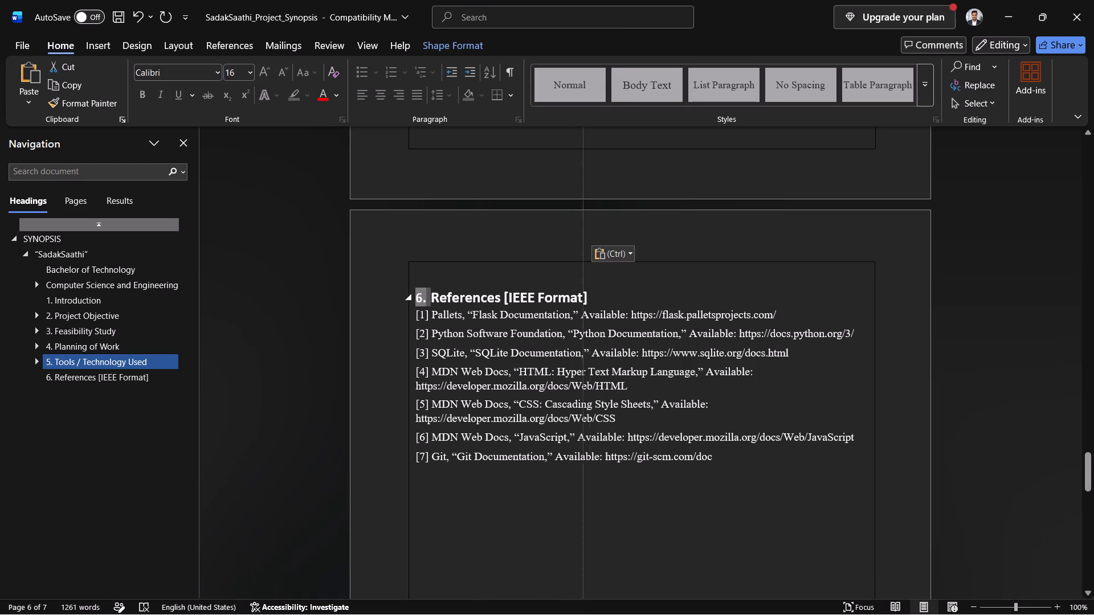
drag(586, 383, 577, 384)
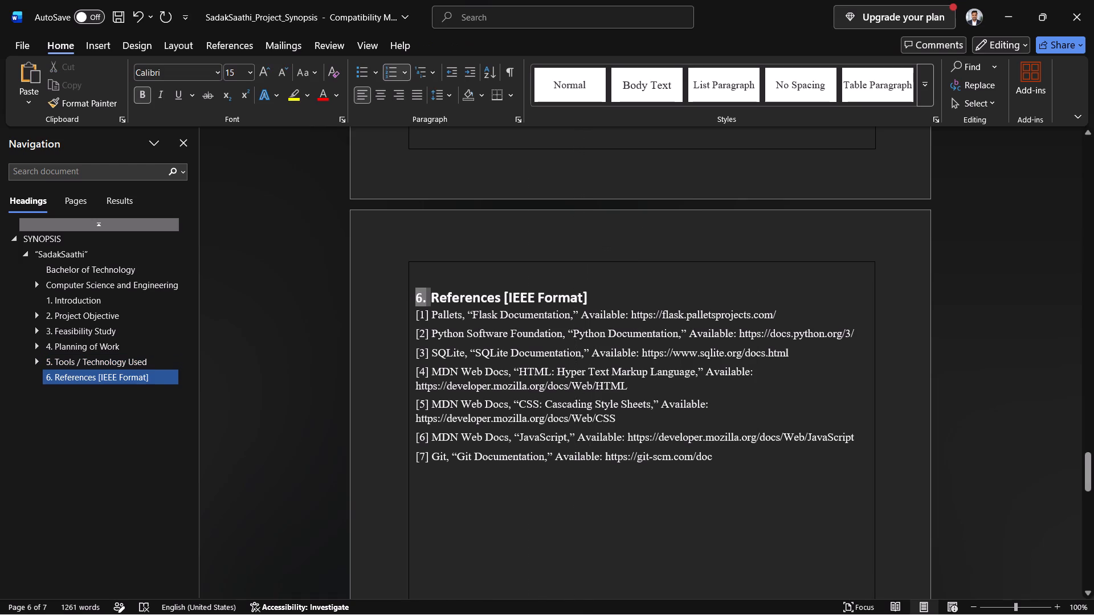
drag(717, 466, 418, 304)
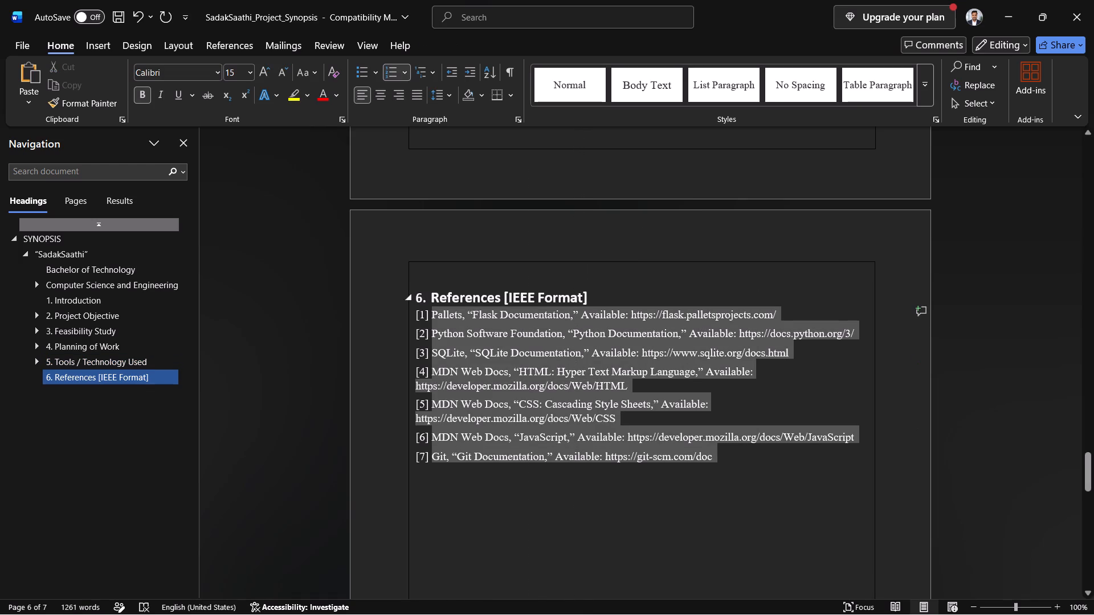
drag(418, 304, 420, 298)
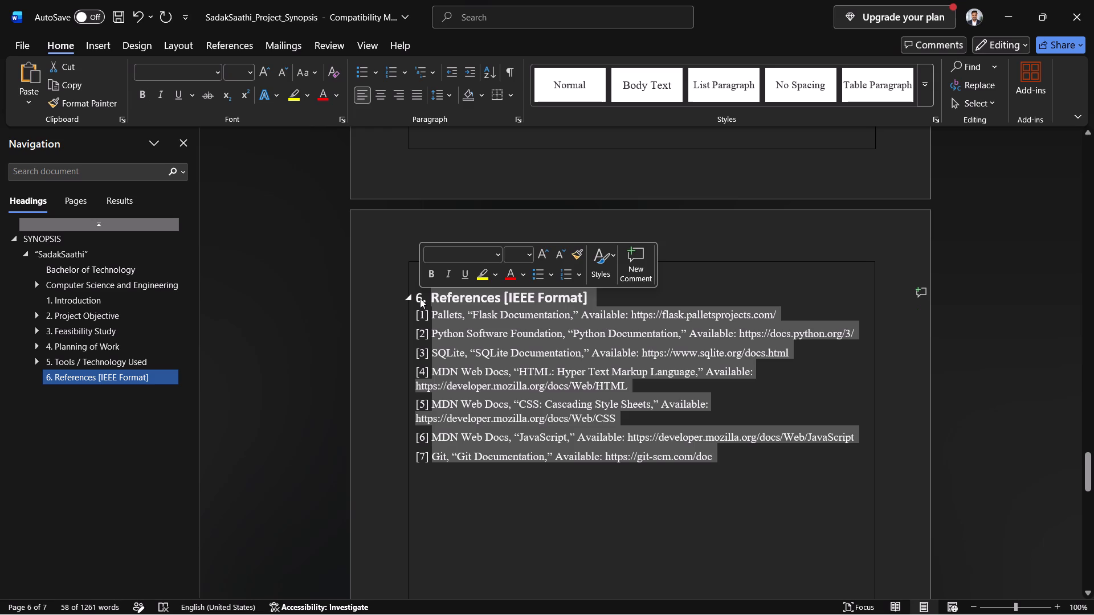
key(ctrl+c)
click(420, 298)
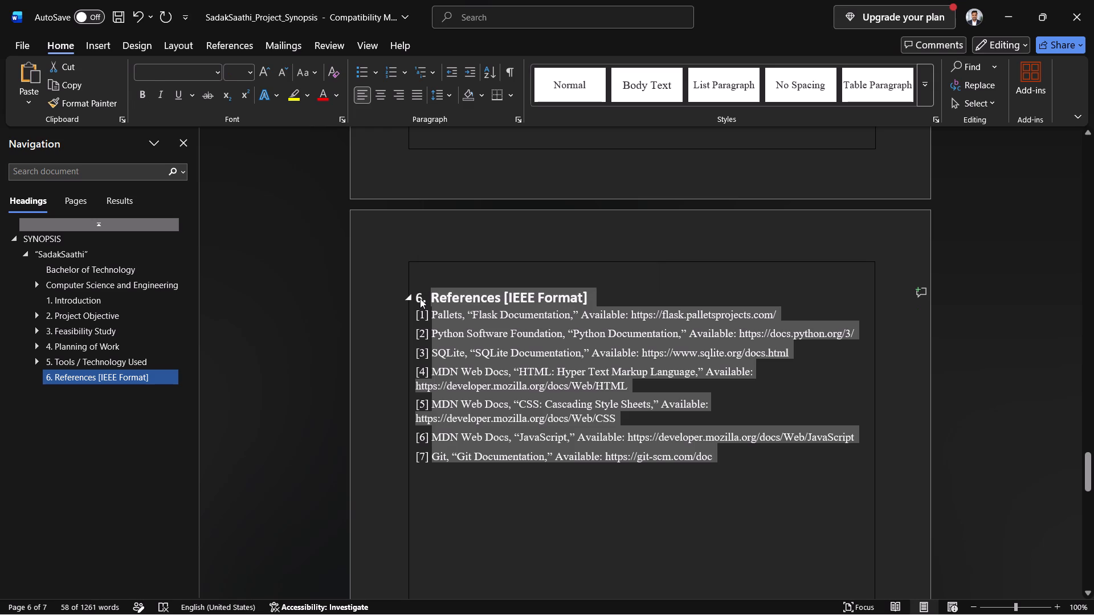
Remove the rectangular frame surrounding the References section.
click(463, 269)
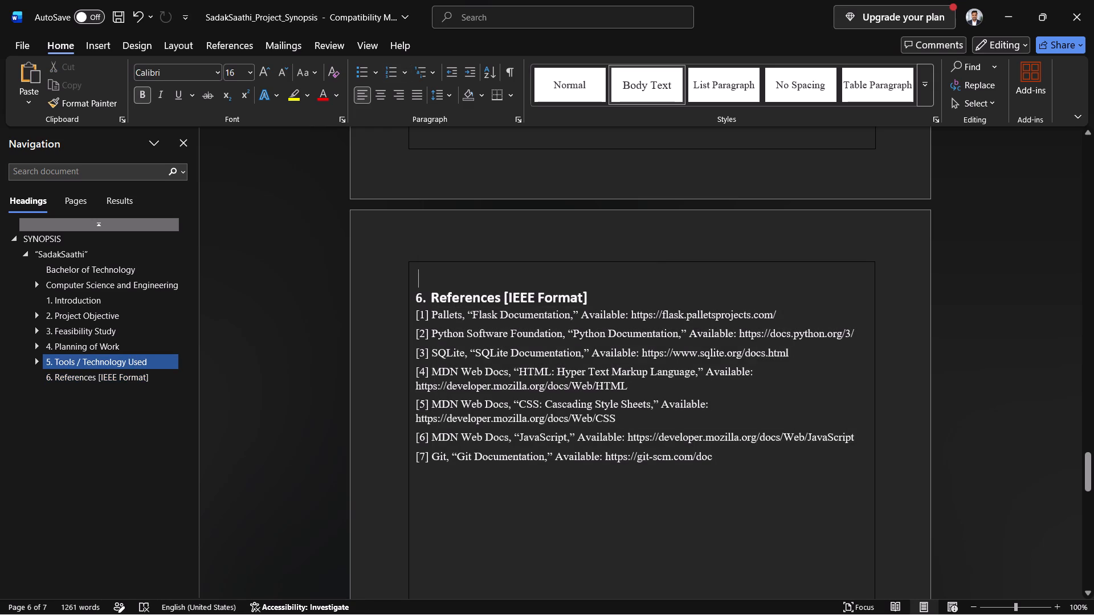
click(468, 261)
click(471, 263)
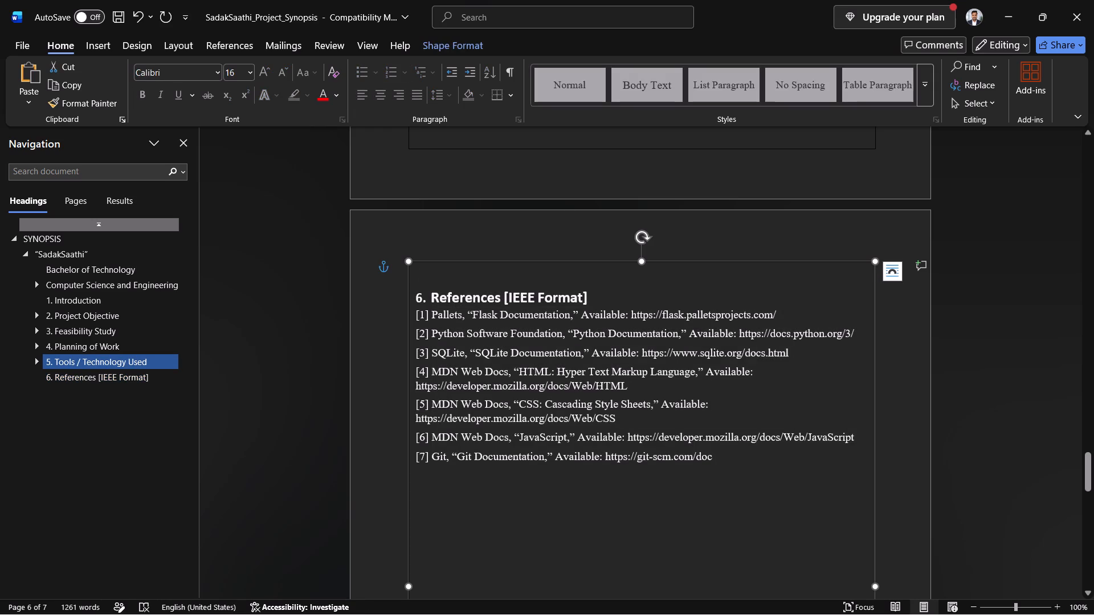
right_click(471, 263)
click(501, 258)
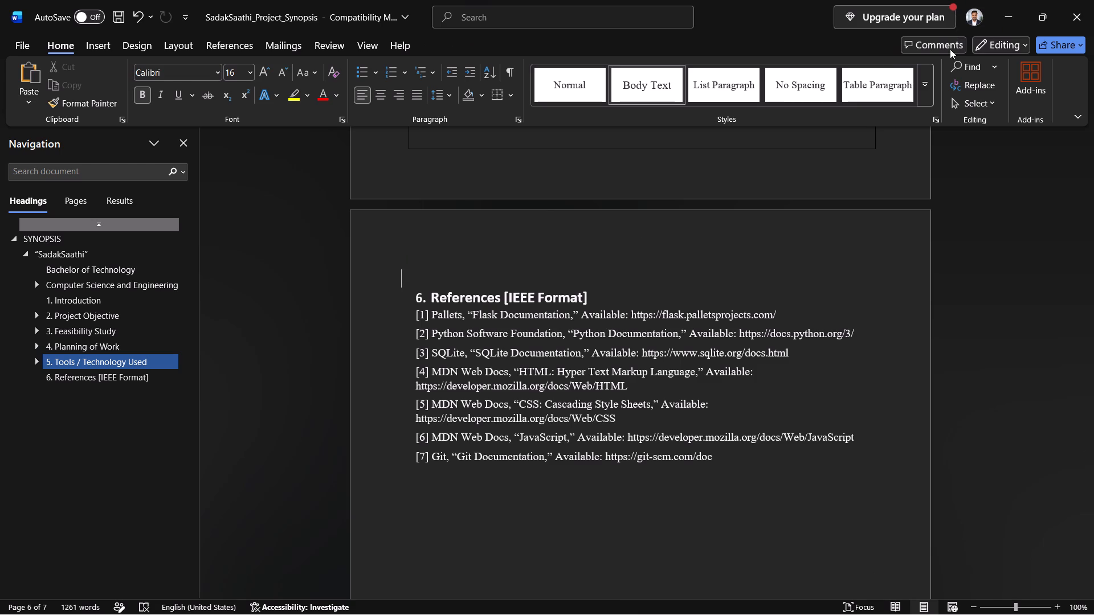
Delete the 6. References [IEEE Format] heading and all seven reference entries from the page.
click(418, 287)
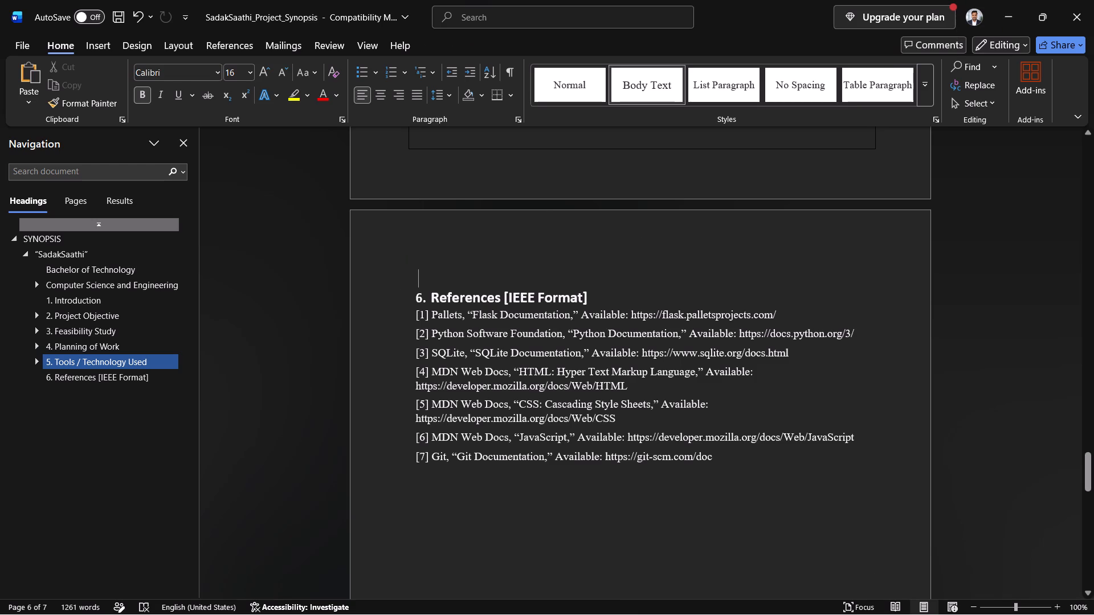
drag(412, 290, 698, 427)
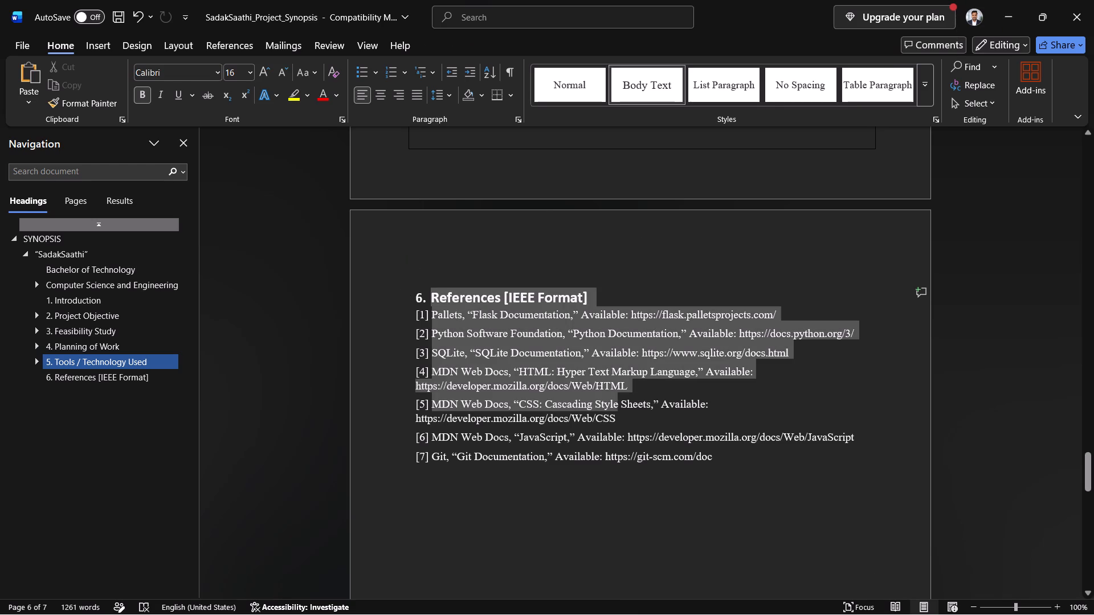
drag(698, 427, 737, 457)
key(BackSpace)
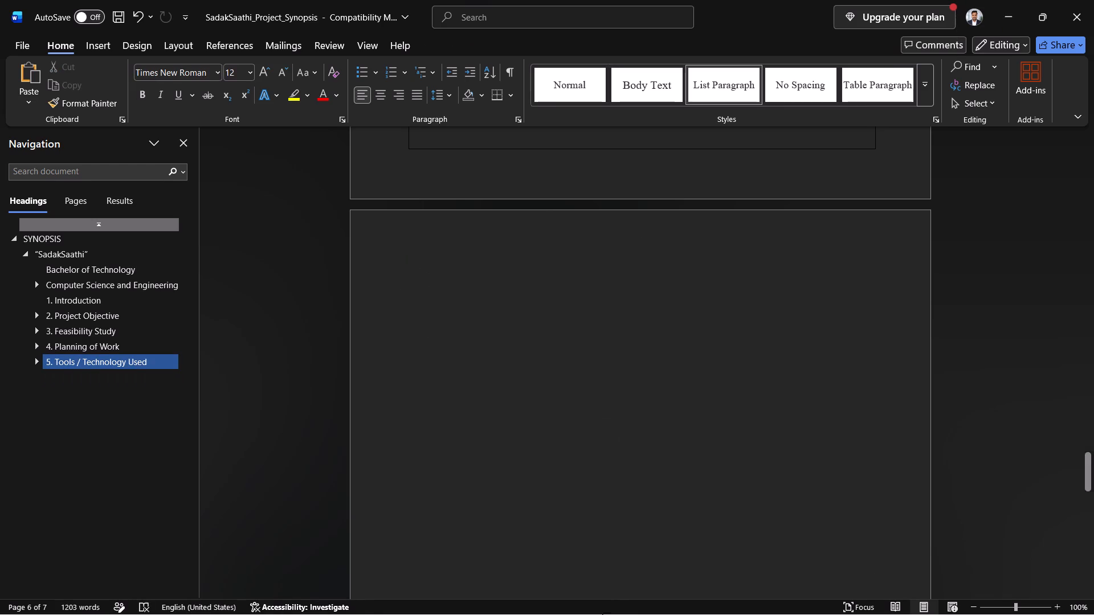
Switch to Visual Studio Code, add a blank line below the class declaration in java.java, and return to Word.
click(664, 591)
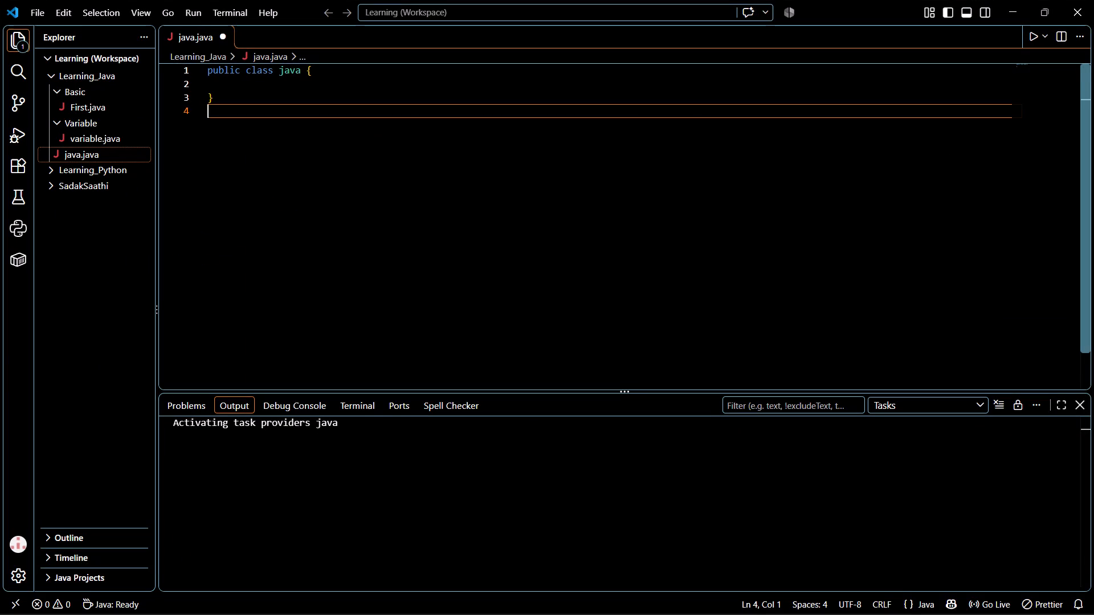
click(352, 70)
key(Return)
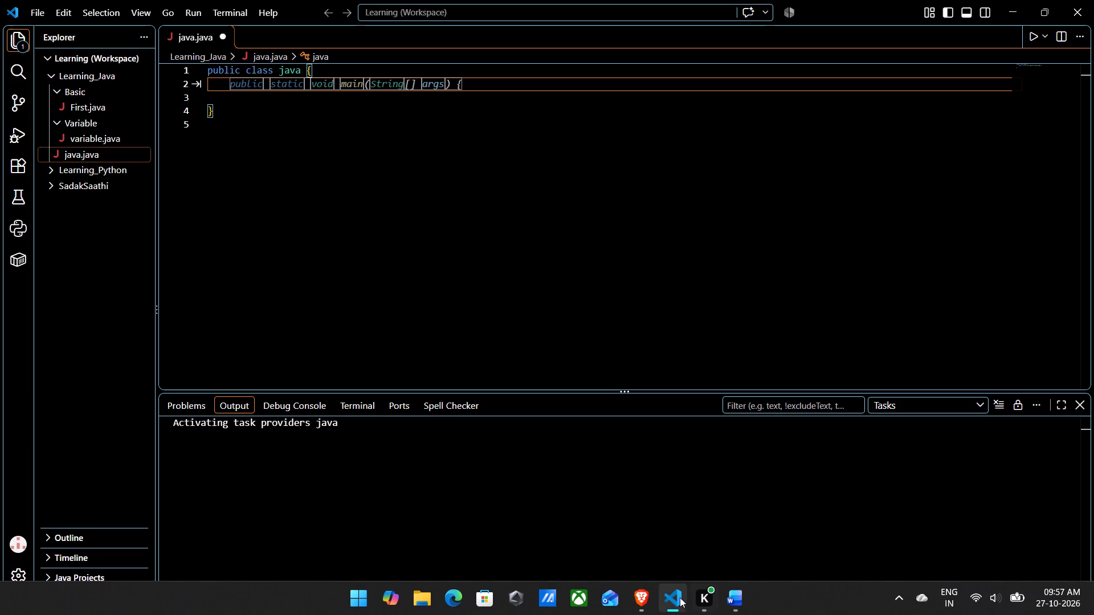
click(726, 594)
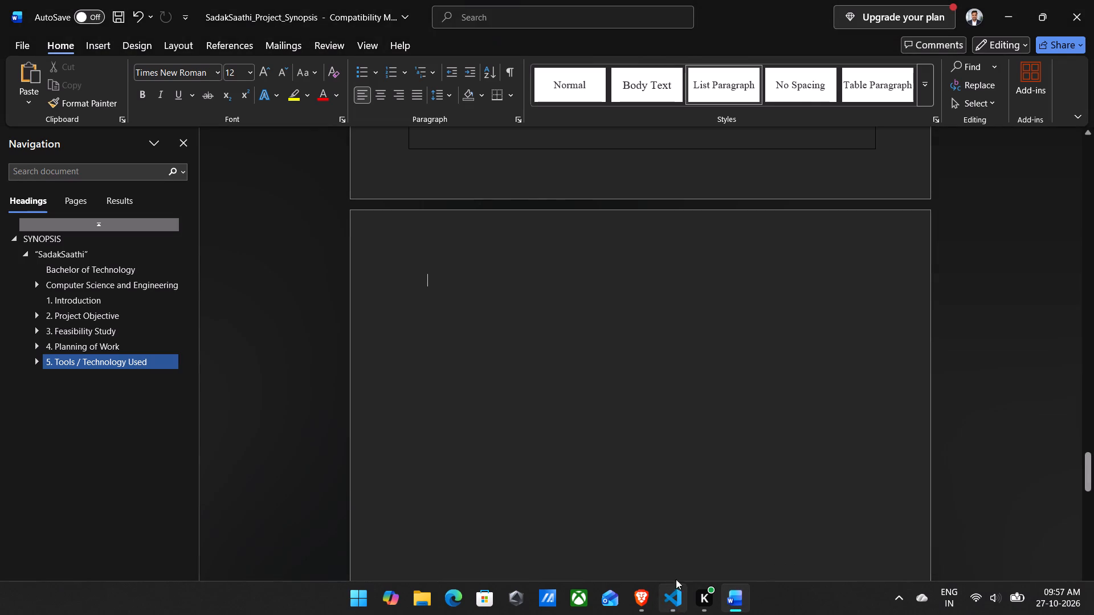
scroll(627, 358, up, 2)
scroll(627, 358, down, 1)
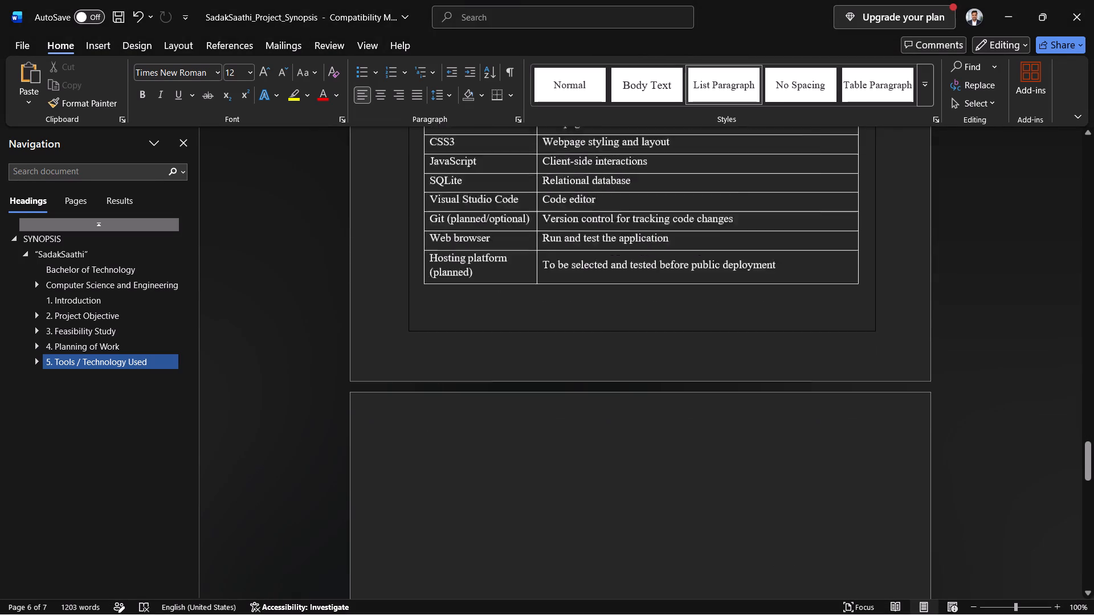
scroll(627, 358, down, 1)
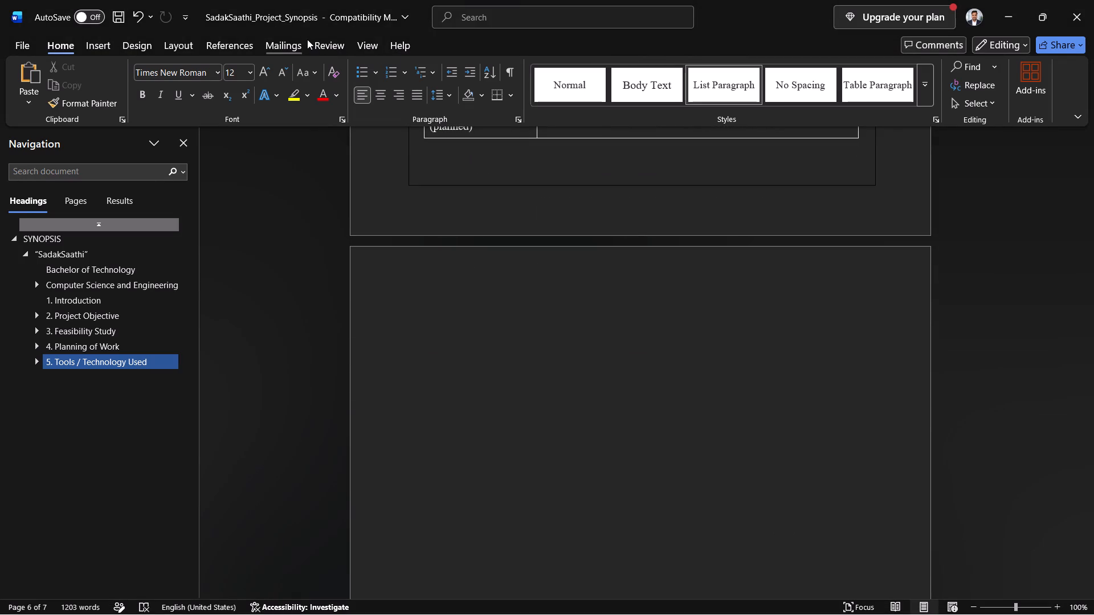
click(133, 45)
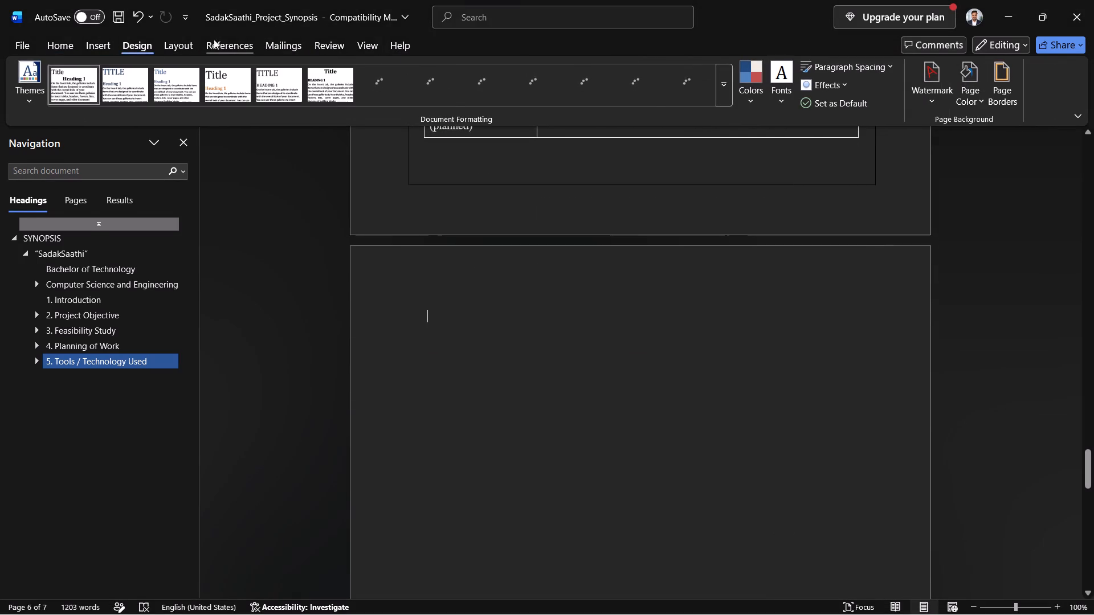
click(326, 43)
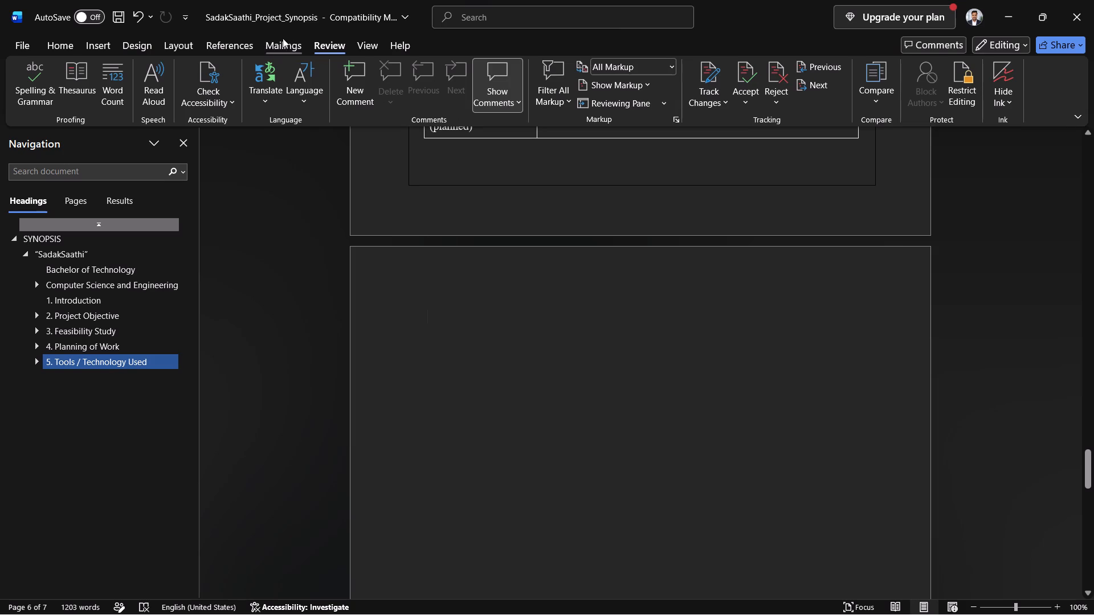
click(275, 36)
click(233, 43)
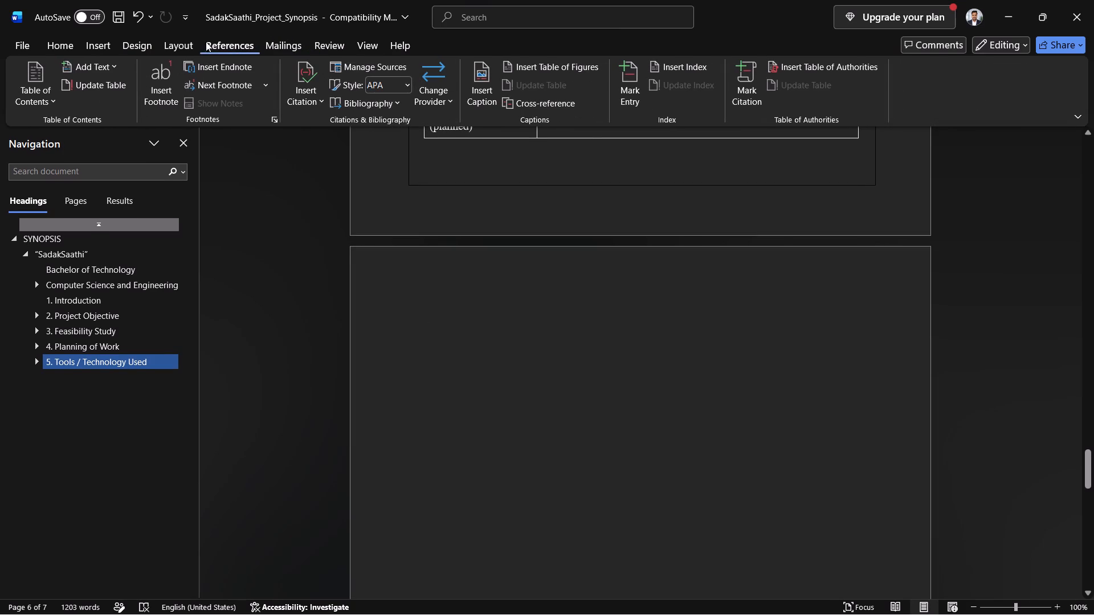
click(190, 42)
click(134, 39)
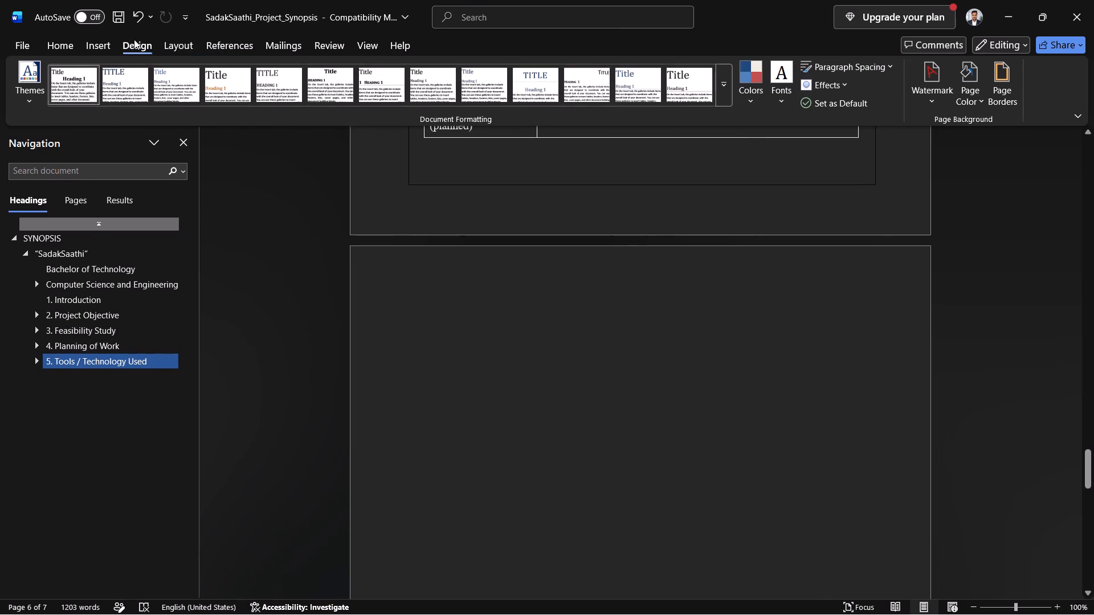
Insert a Simple Text Box on the emptied References page and enlarge it to about 5.03 cm high by 12.38 cm wide.
click(103, 43)
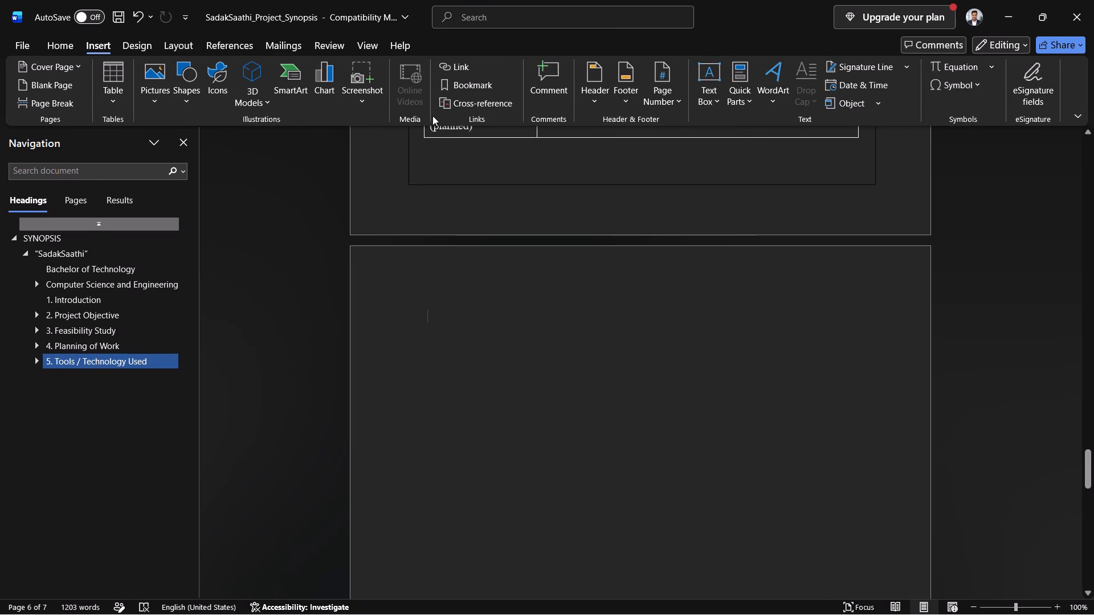
click(712, 99)
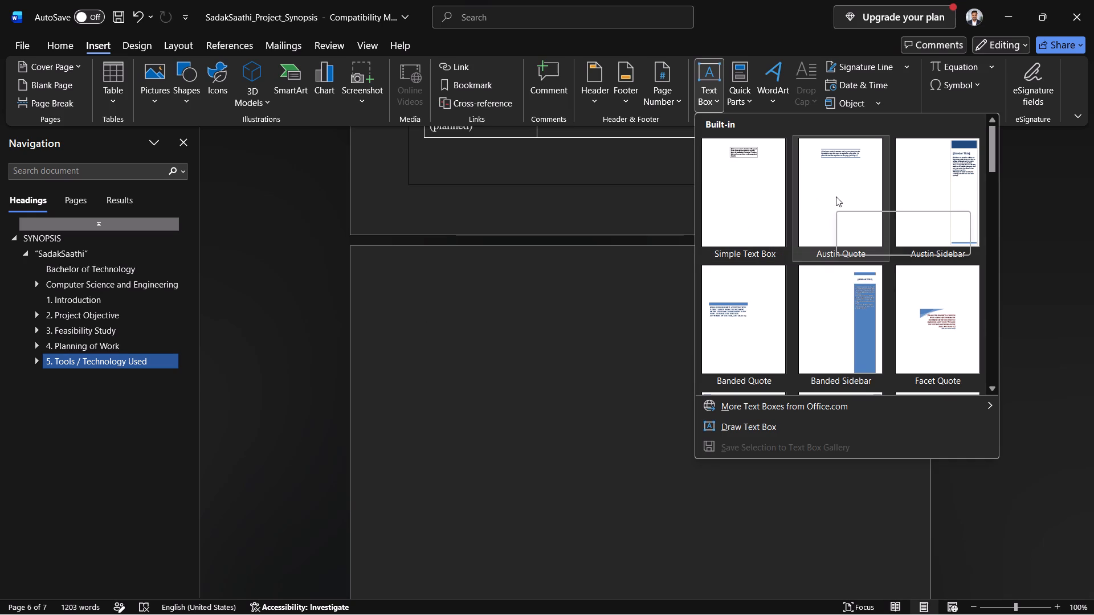
click(736, 181)
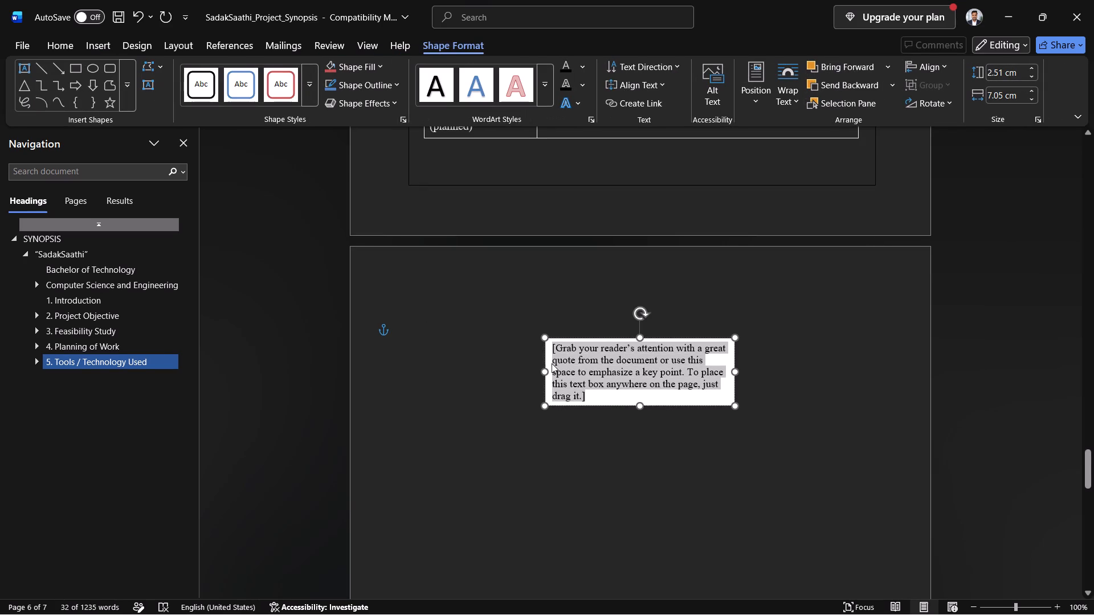
drag(545, 339, 418, 295)
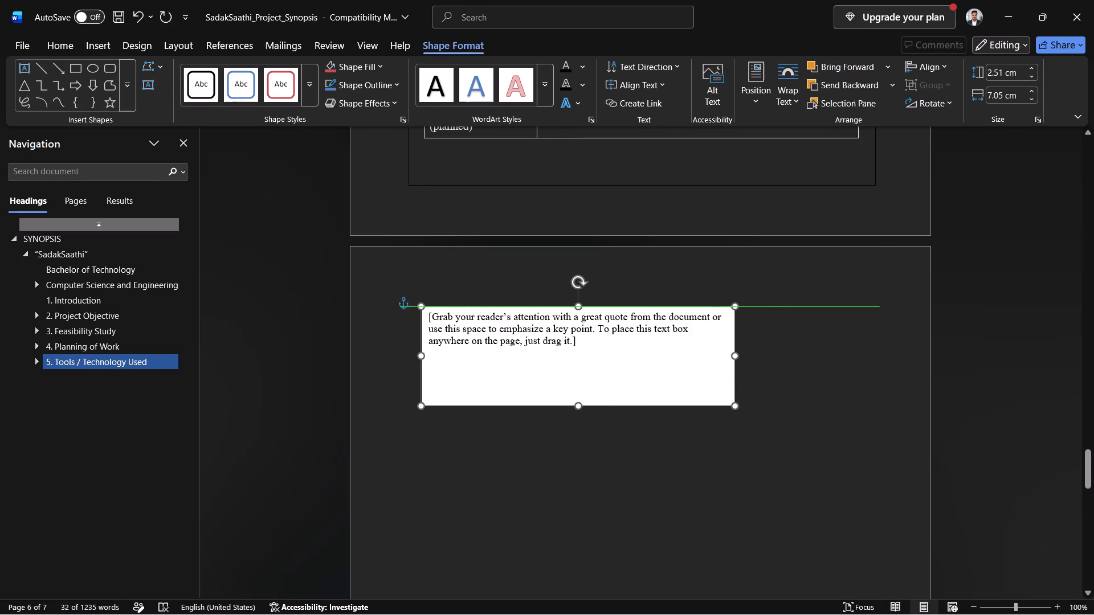
drag(418, 295, 386, 270)
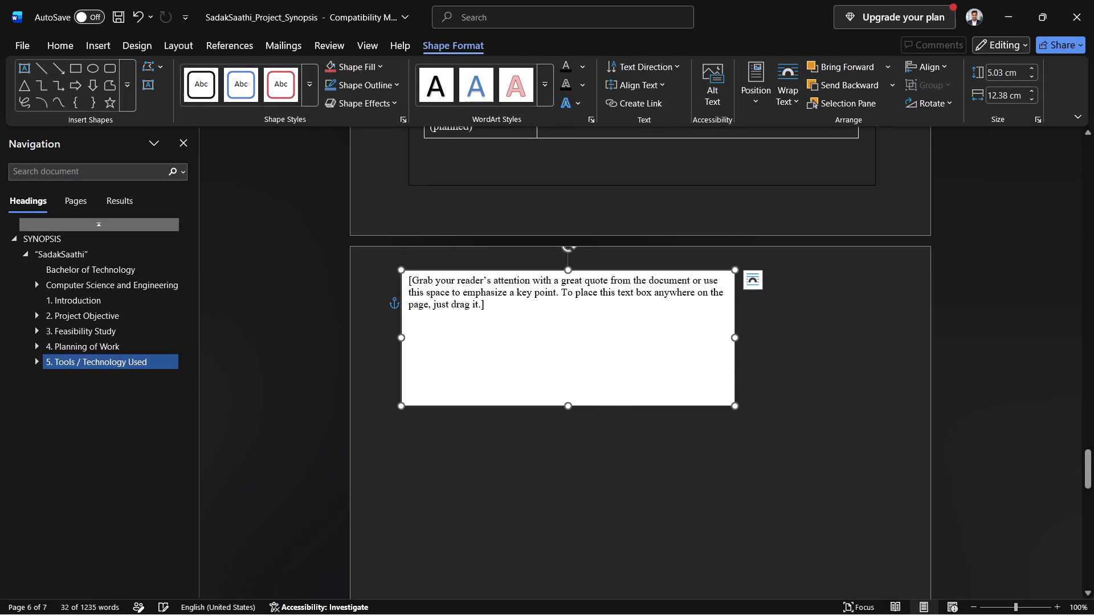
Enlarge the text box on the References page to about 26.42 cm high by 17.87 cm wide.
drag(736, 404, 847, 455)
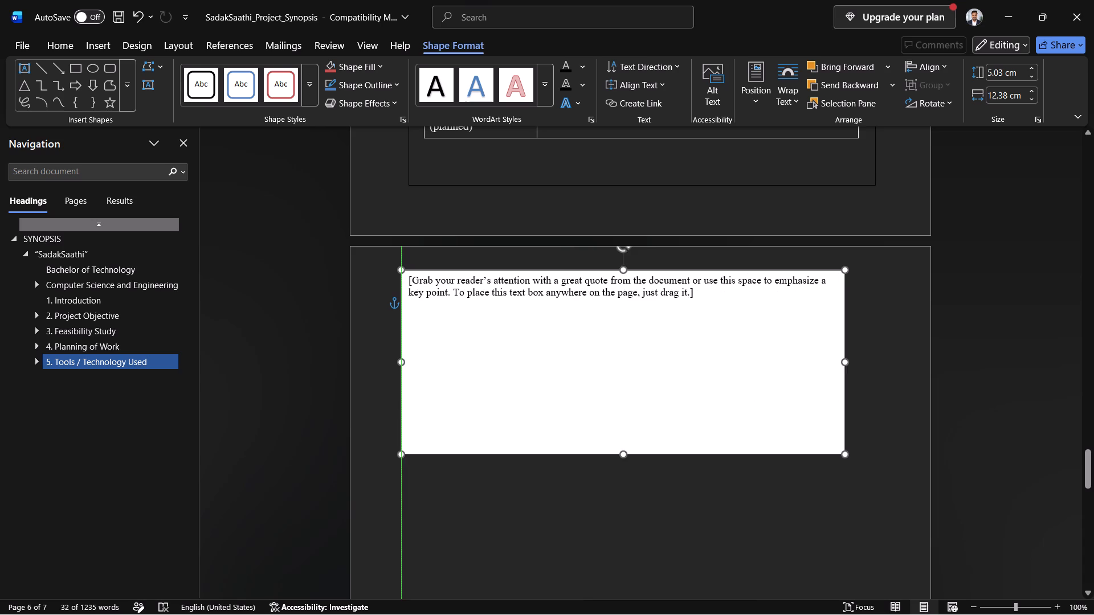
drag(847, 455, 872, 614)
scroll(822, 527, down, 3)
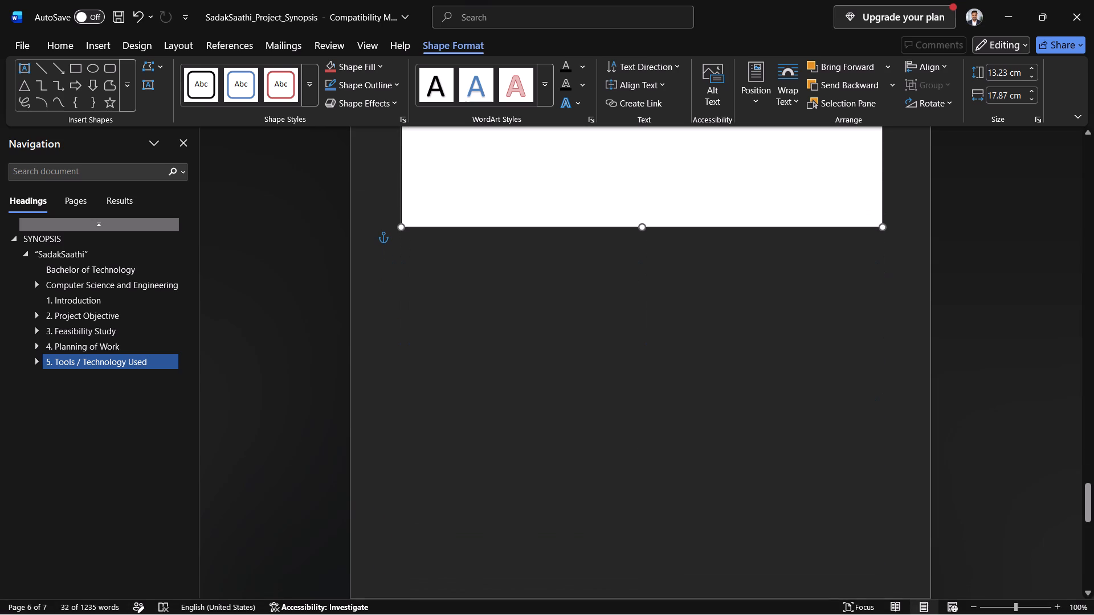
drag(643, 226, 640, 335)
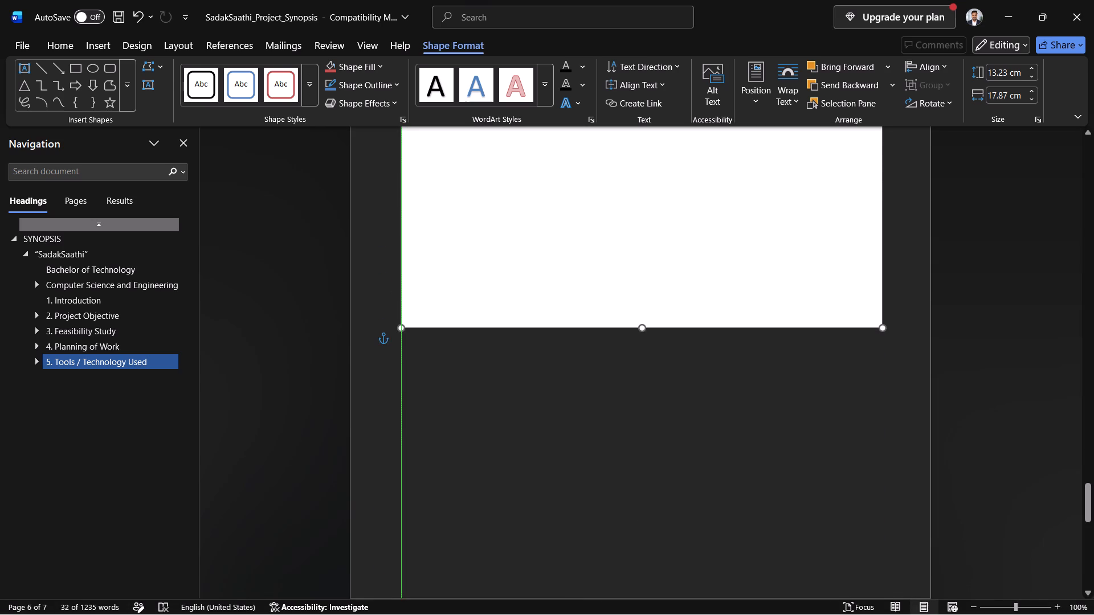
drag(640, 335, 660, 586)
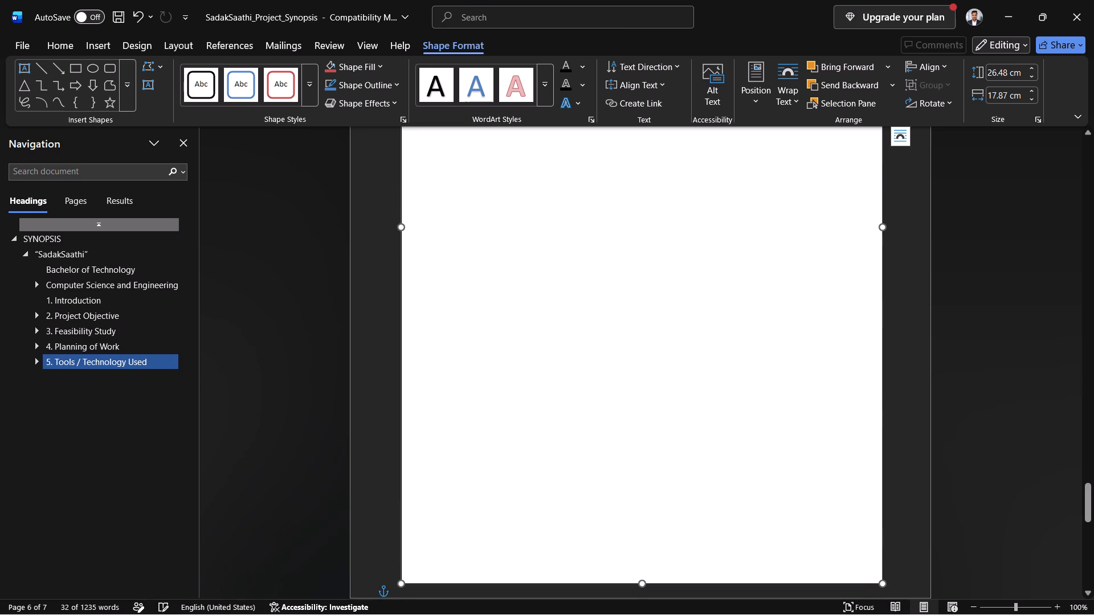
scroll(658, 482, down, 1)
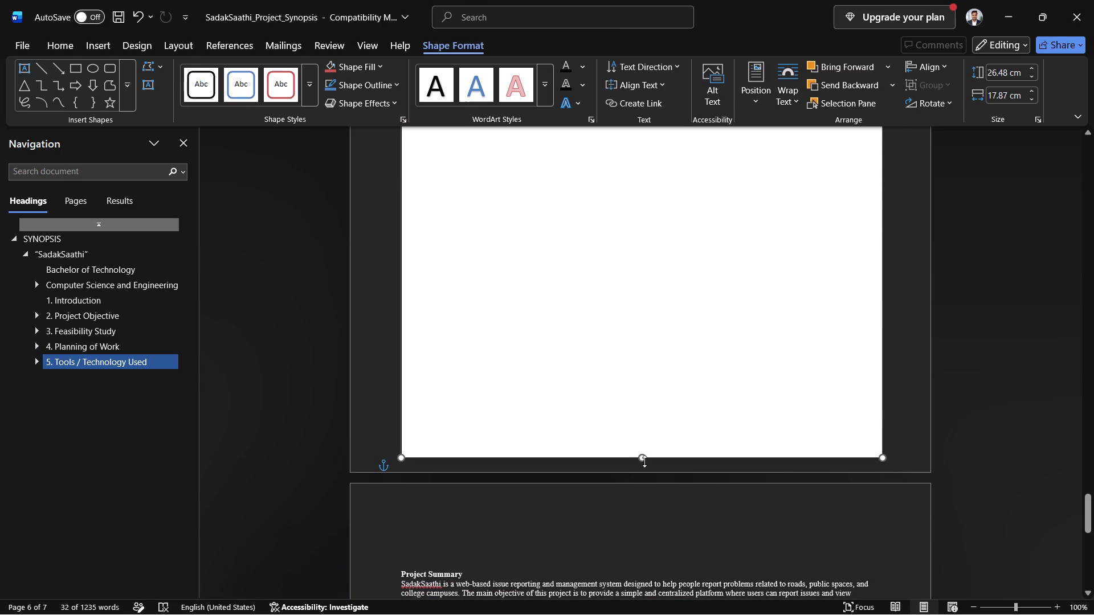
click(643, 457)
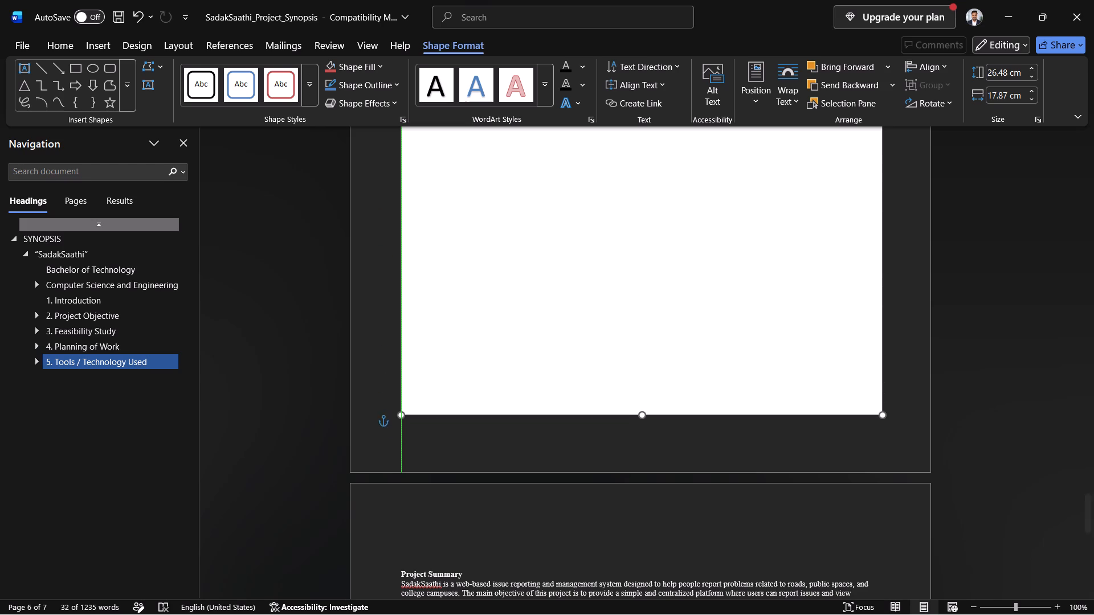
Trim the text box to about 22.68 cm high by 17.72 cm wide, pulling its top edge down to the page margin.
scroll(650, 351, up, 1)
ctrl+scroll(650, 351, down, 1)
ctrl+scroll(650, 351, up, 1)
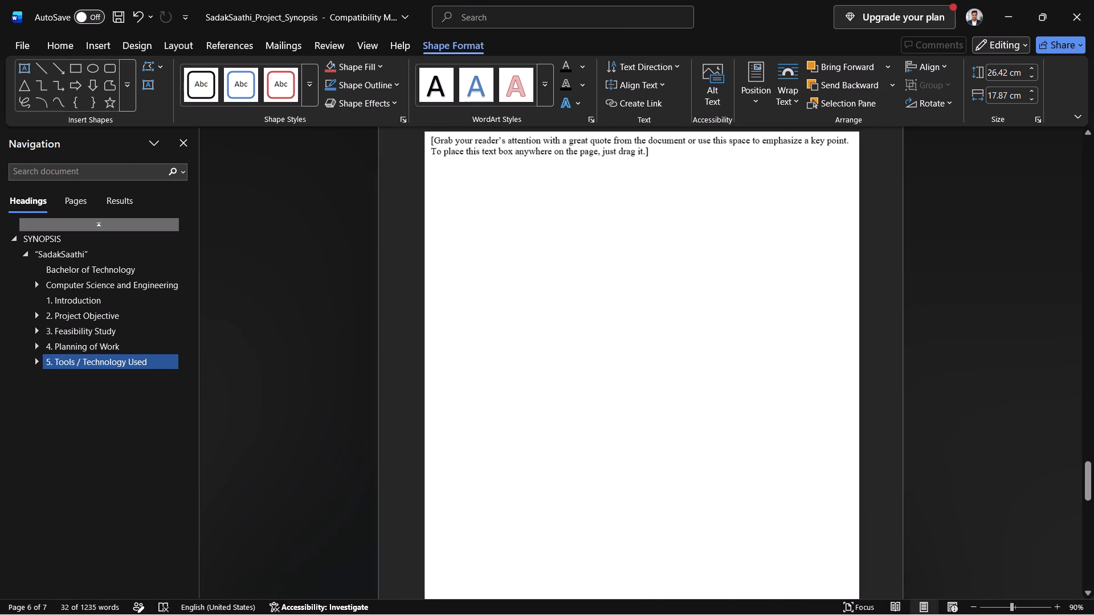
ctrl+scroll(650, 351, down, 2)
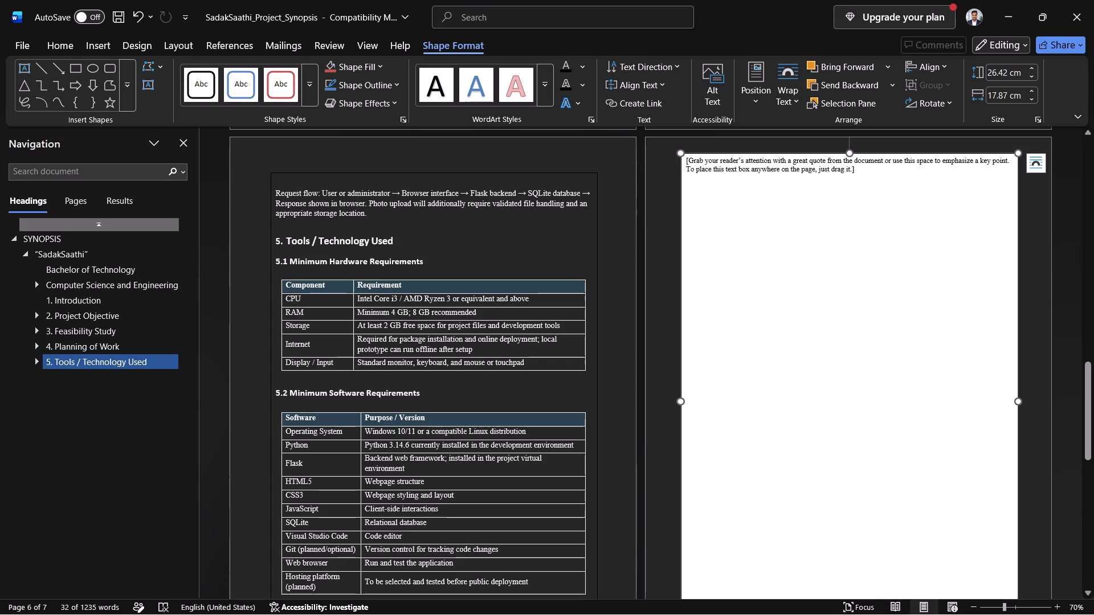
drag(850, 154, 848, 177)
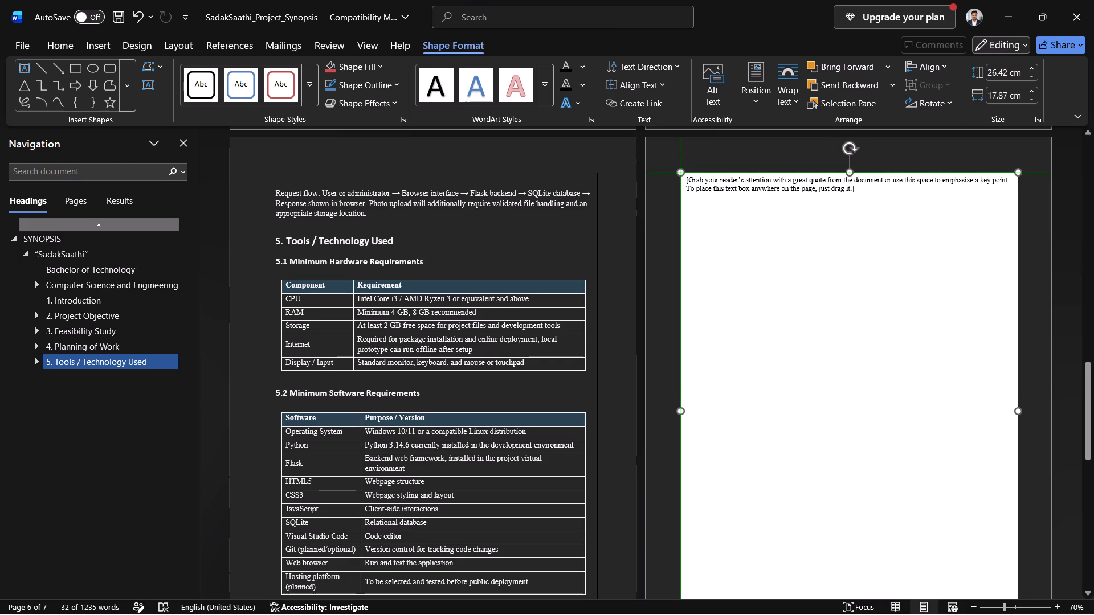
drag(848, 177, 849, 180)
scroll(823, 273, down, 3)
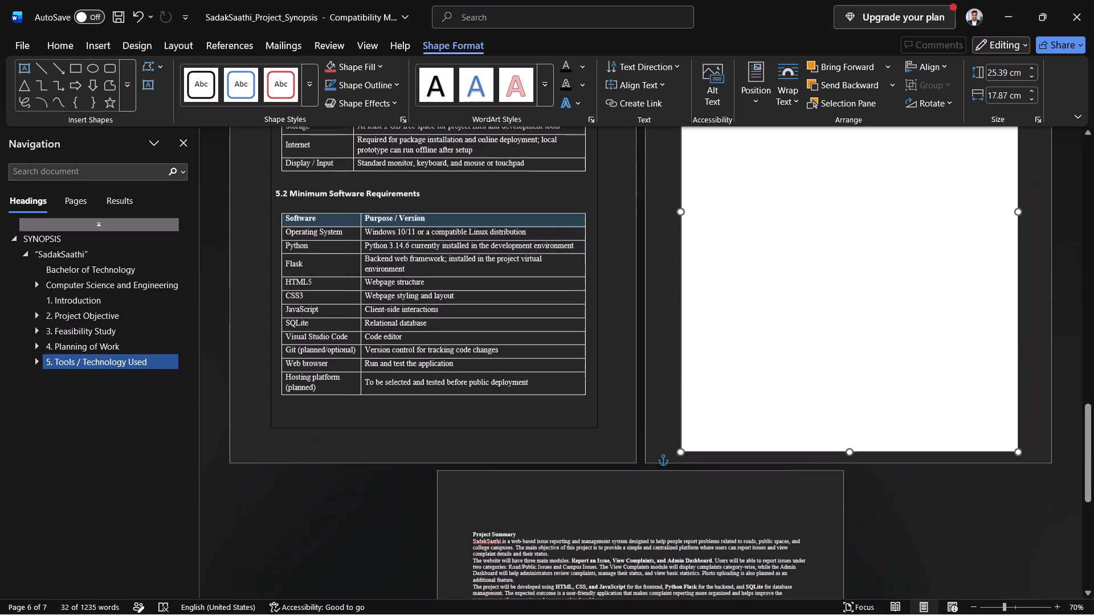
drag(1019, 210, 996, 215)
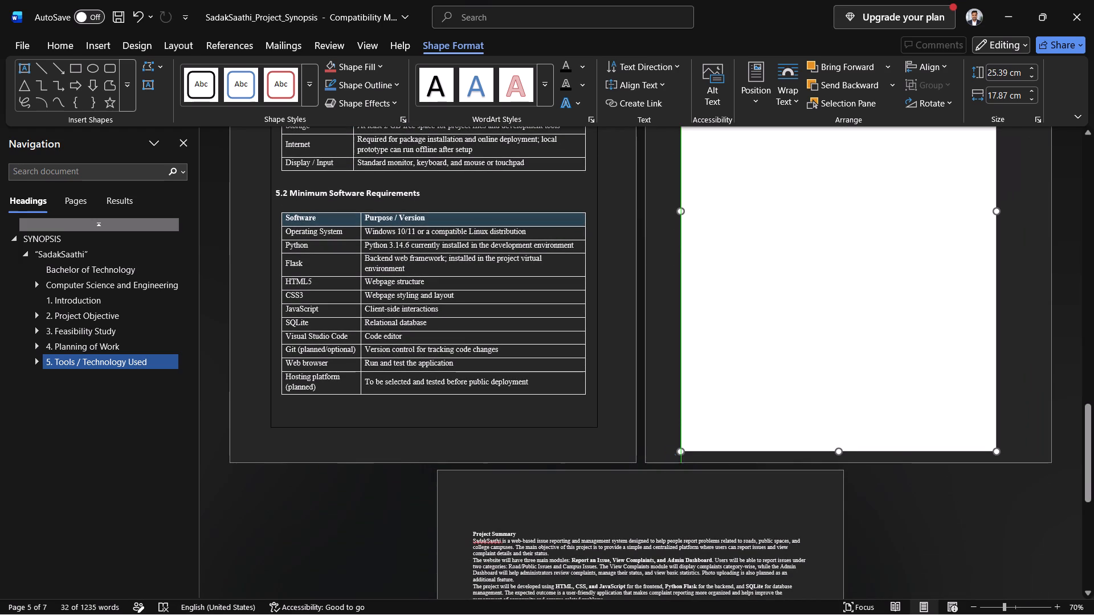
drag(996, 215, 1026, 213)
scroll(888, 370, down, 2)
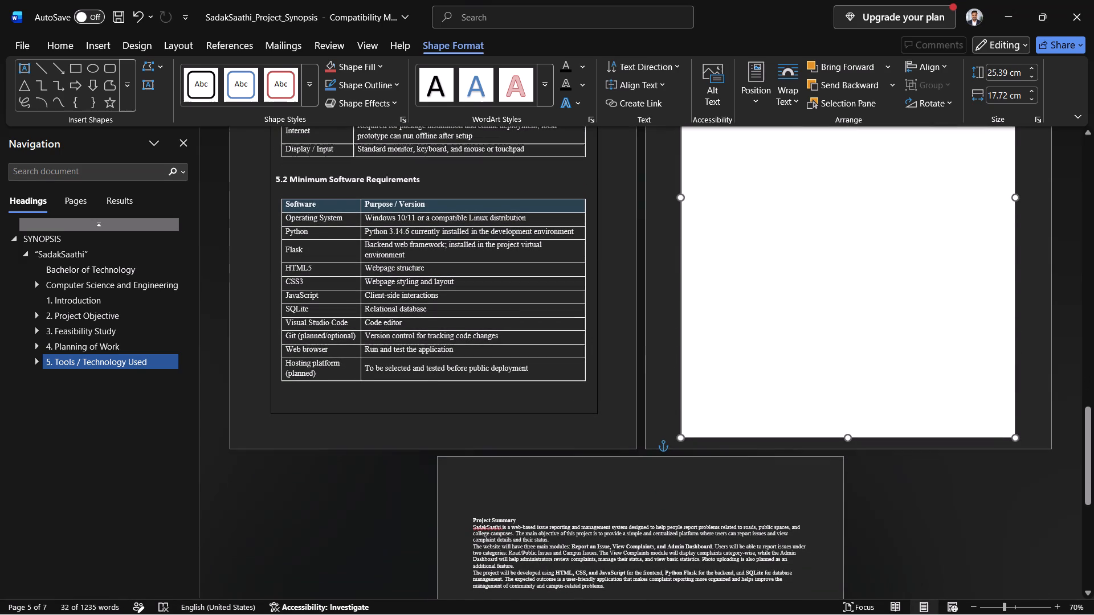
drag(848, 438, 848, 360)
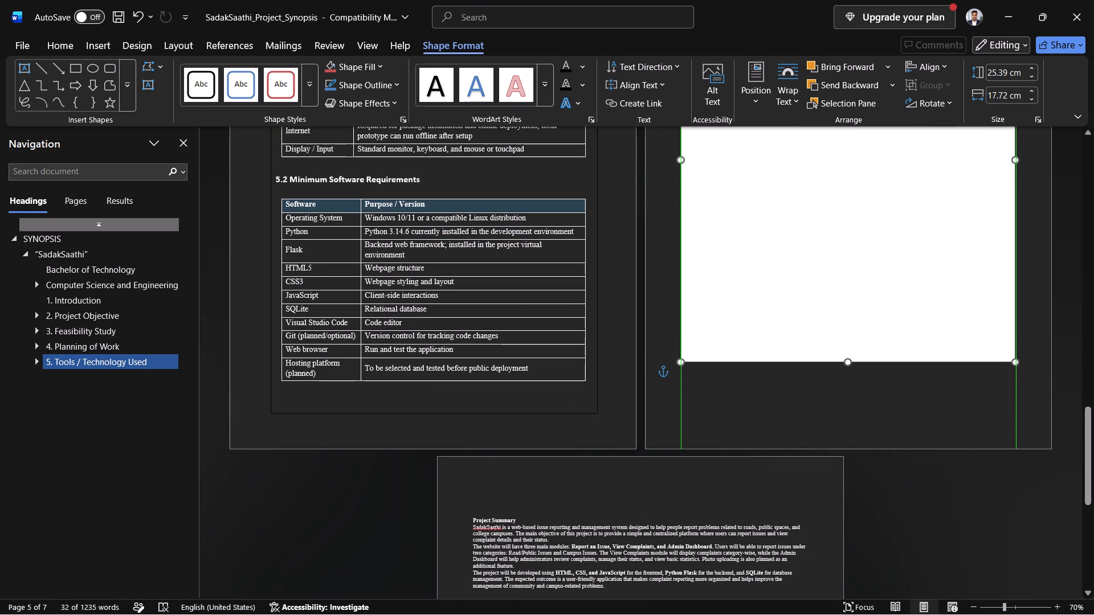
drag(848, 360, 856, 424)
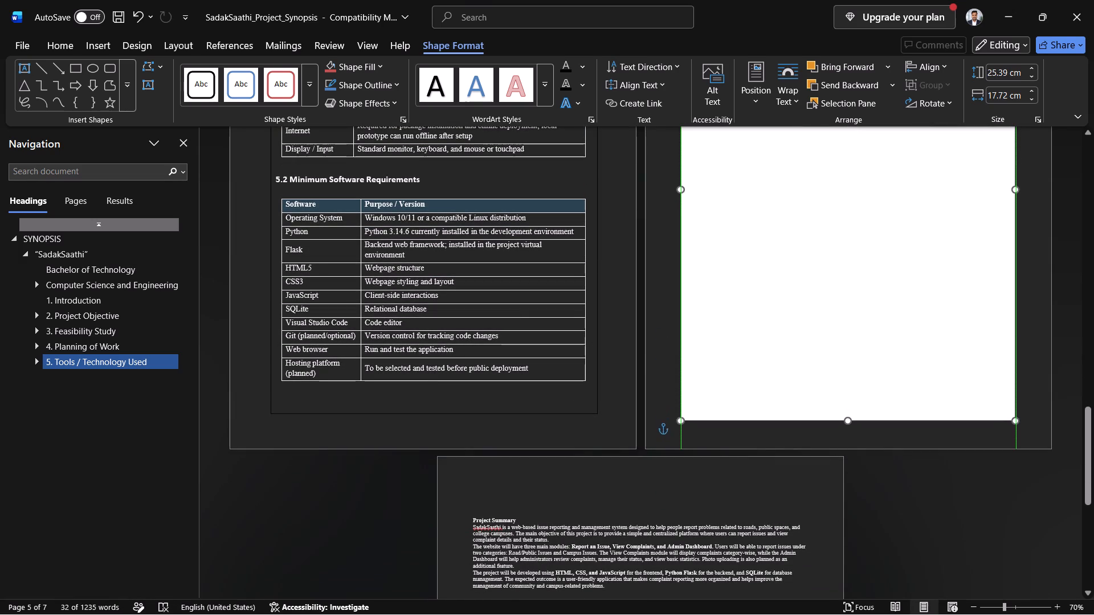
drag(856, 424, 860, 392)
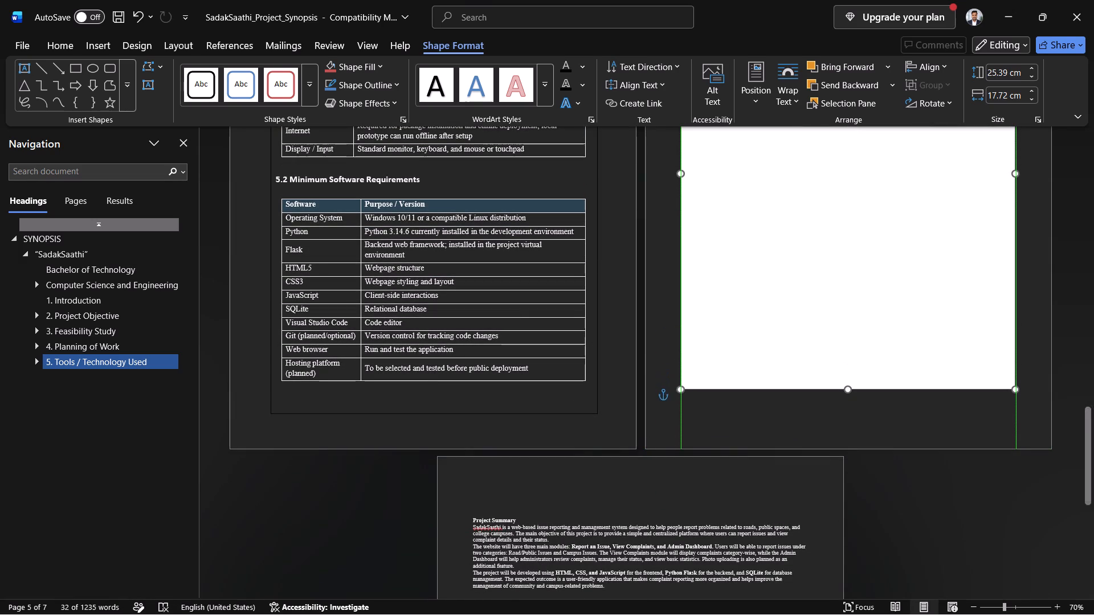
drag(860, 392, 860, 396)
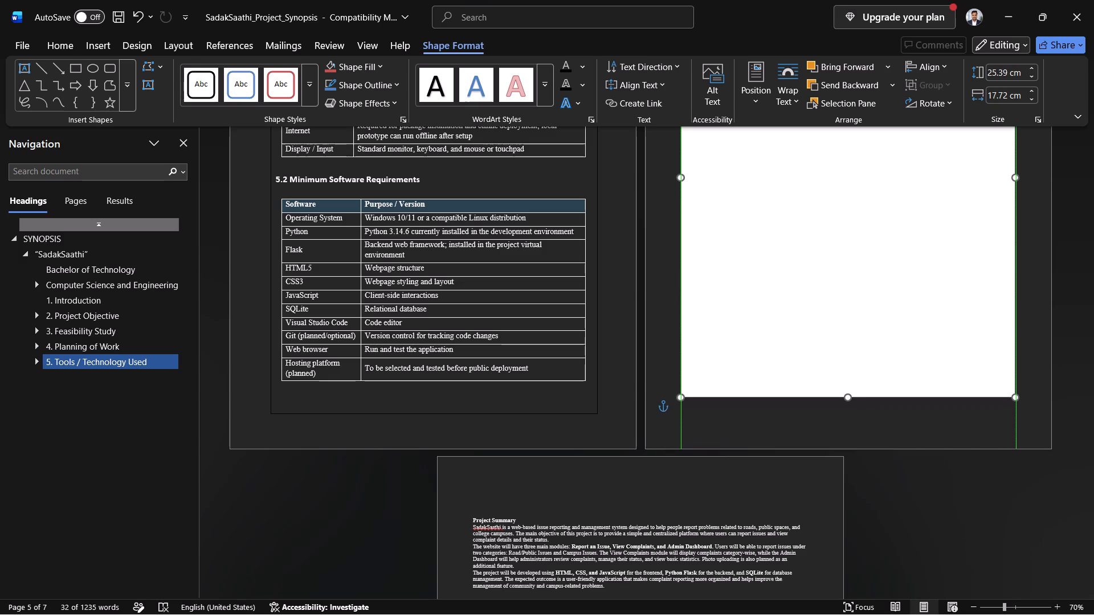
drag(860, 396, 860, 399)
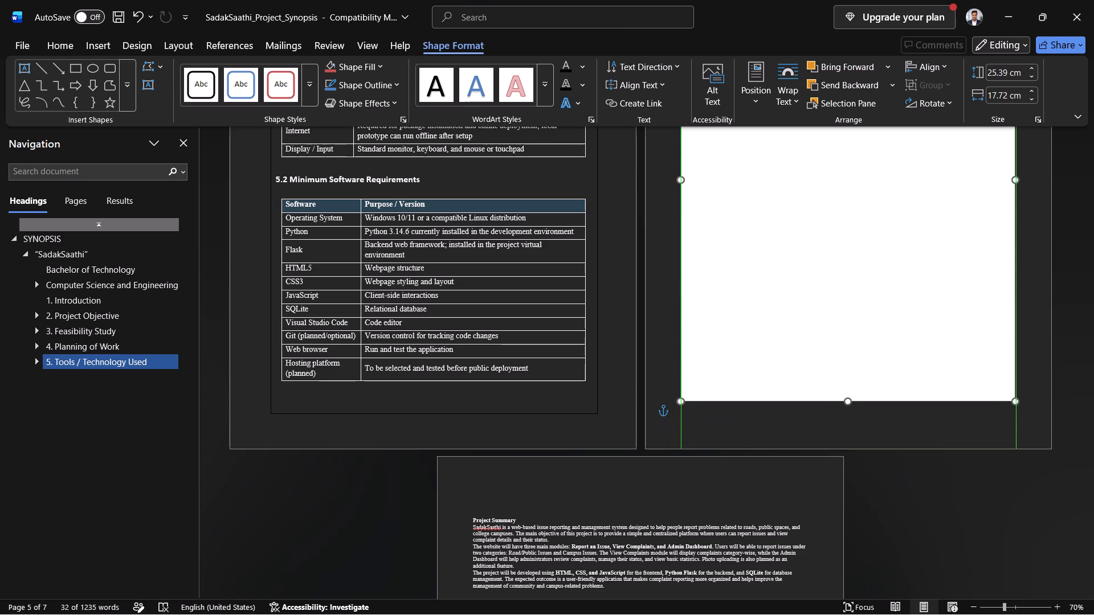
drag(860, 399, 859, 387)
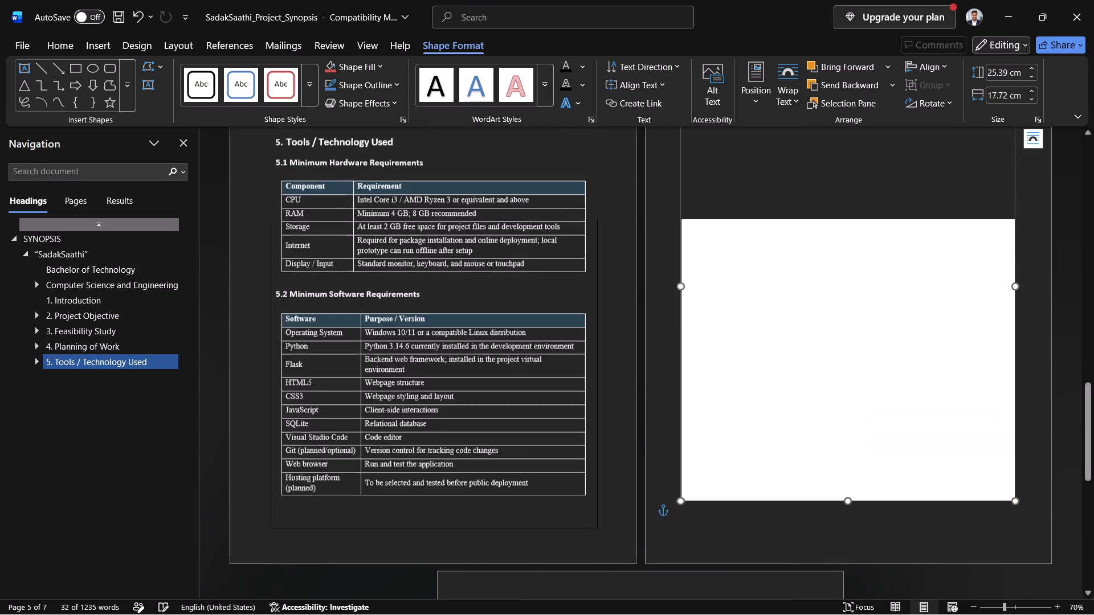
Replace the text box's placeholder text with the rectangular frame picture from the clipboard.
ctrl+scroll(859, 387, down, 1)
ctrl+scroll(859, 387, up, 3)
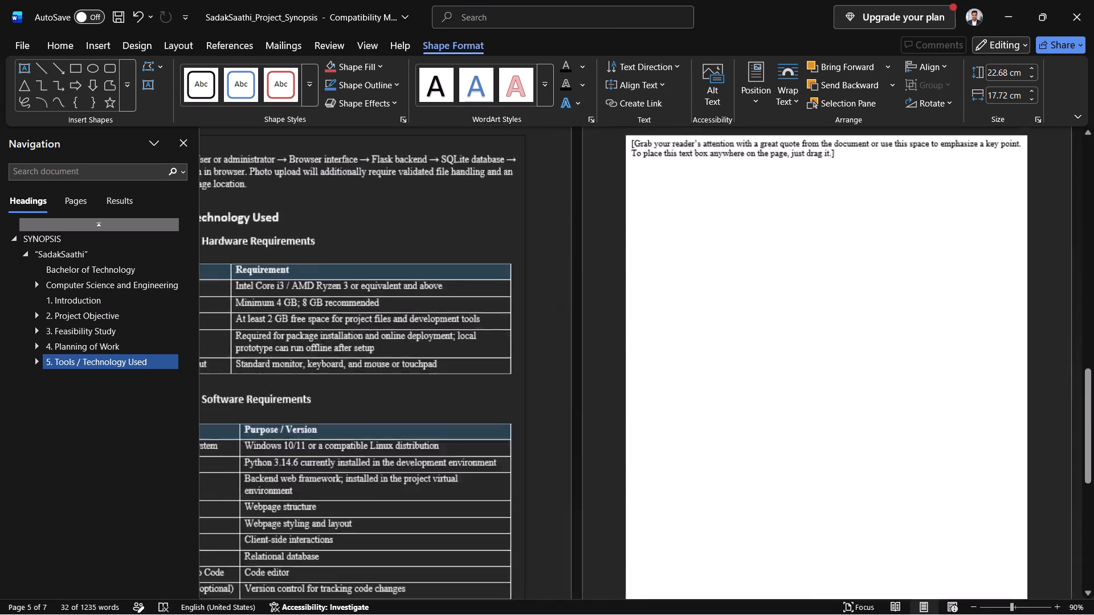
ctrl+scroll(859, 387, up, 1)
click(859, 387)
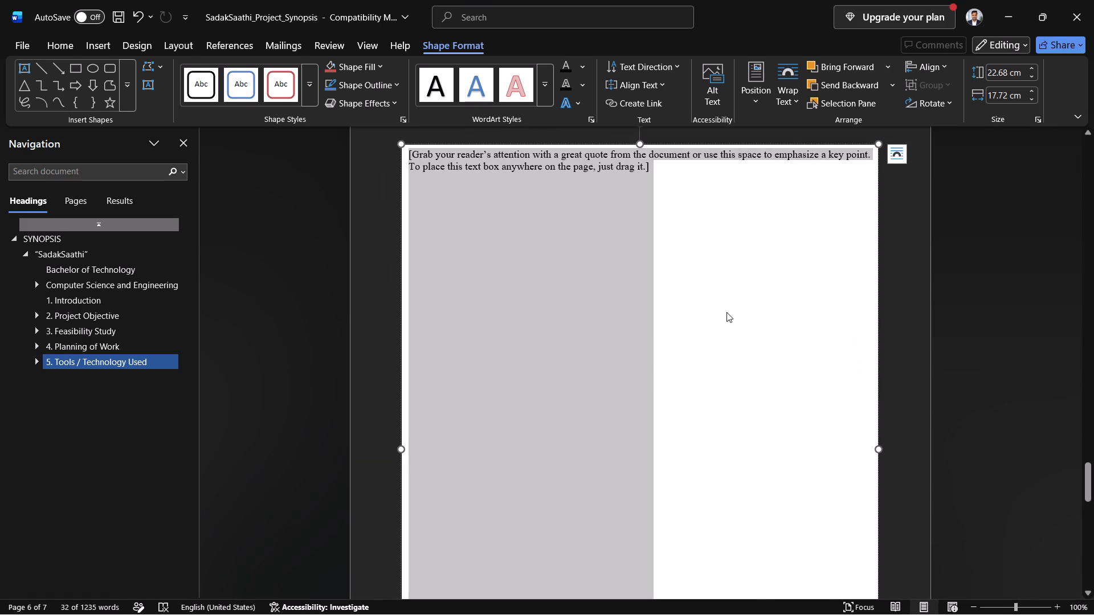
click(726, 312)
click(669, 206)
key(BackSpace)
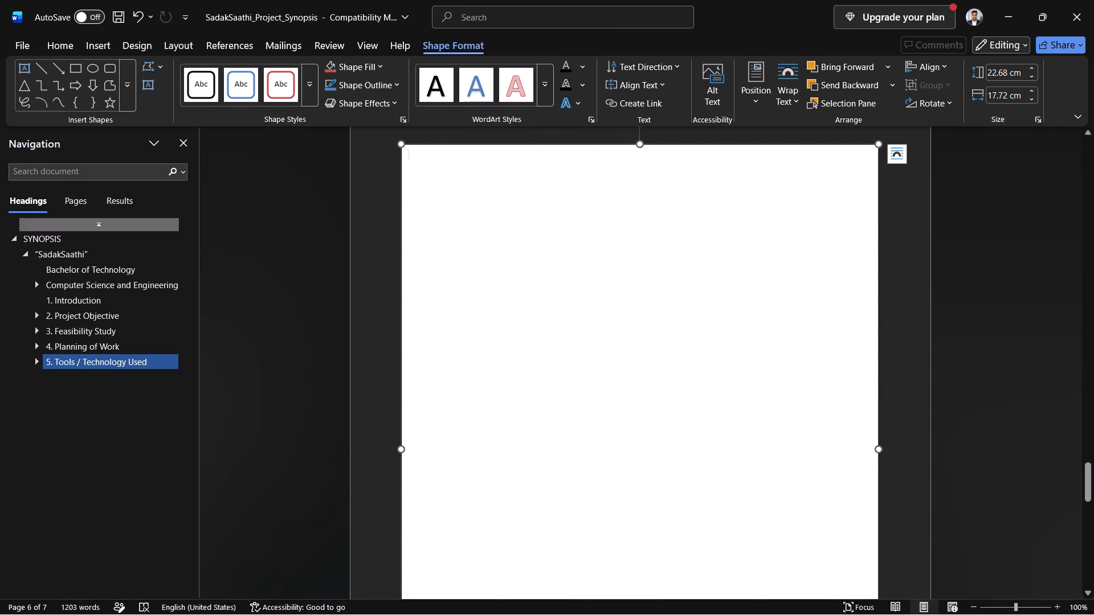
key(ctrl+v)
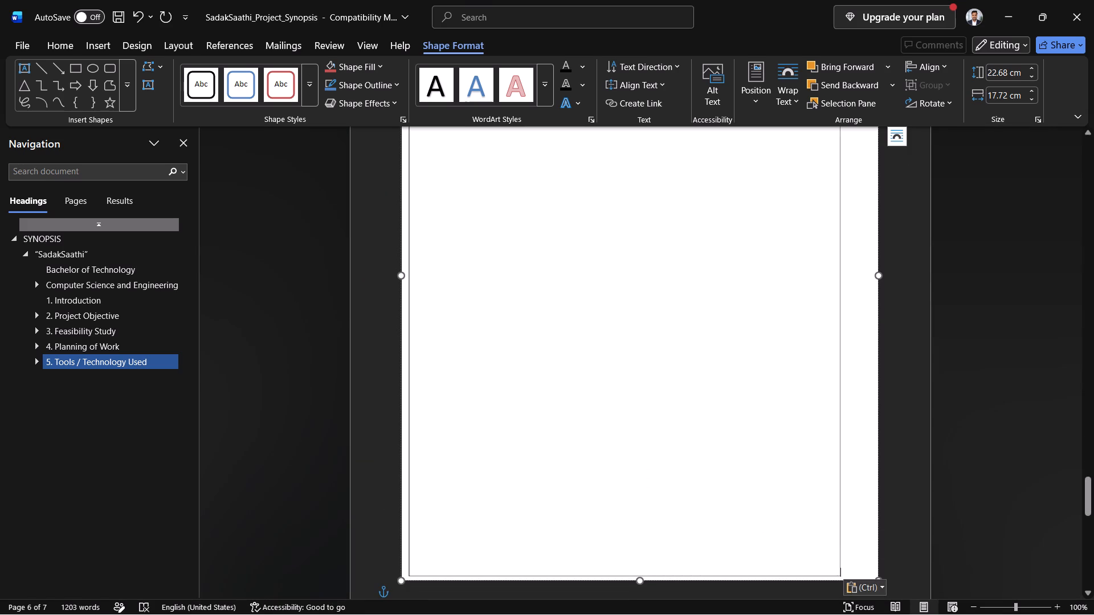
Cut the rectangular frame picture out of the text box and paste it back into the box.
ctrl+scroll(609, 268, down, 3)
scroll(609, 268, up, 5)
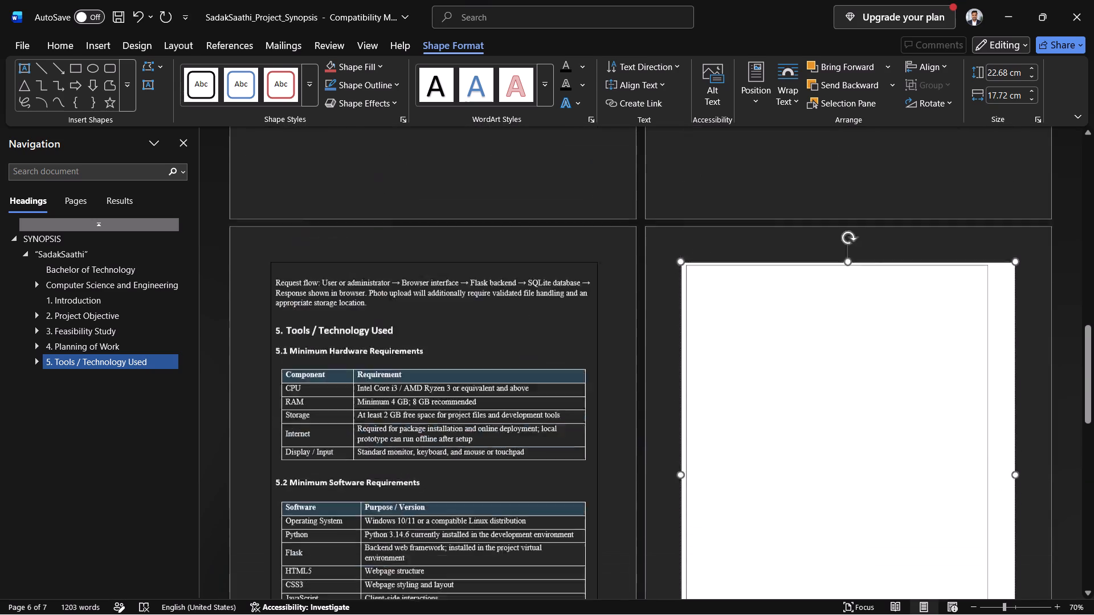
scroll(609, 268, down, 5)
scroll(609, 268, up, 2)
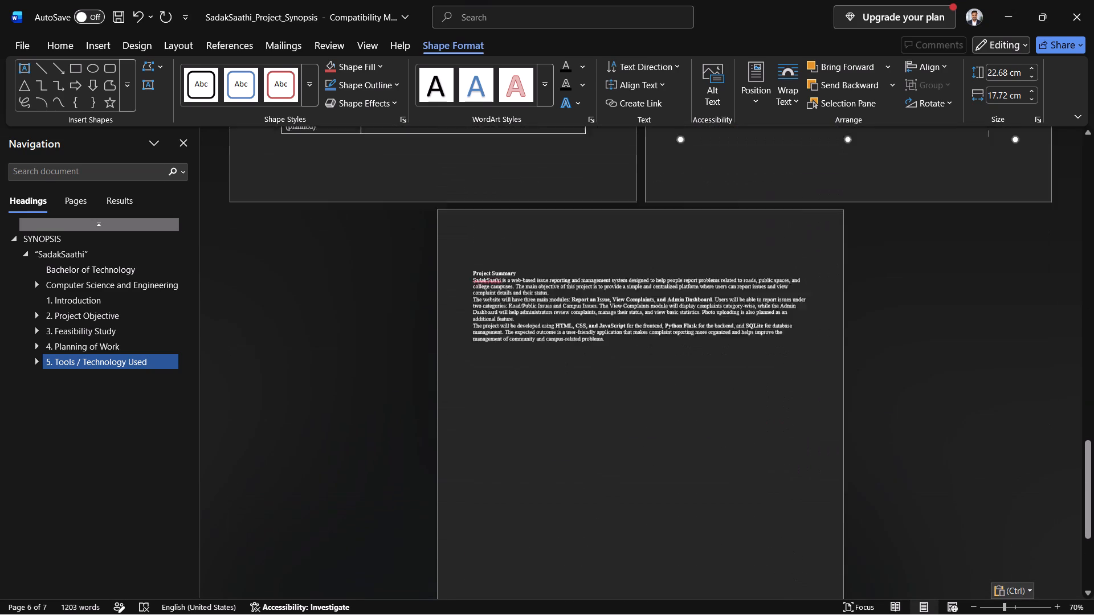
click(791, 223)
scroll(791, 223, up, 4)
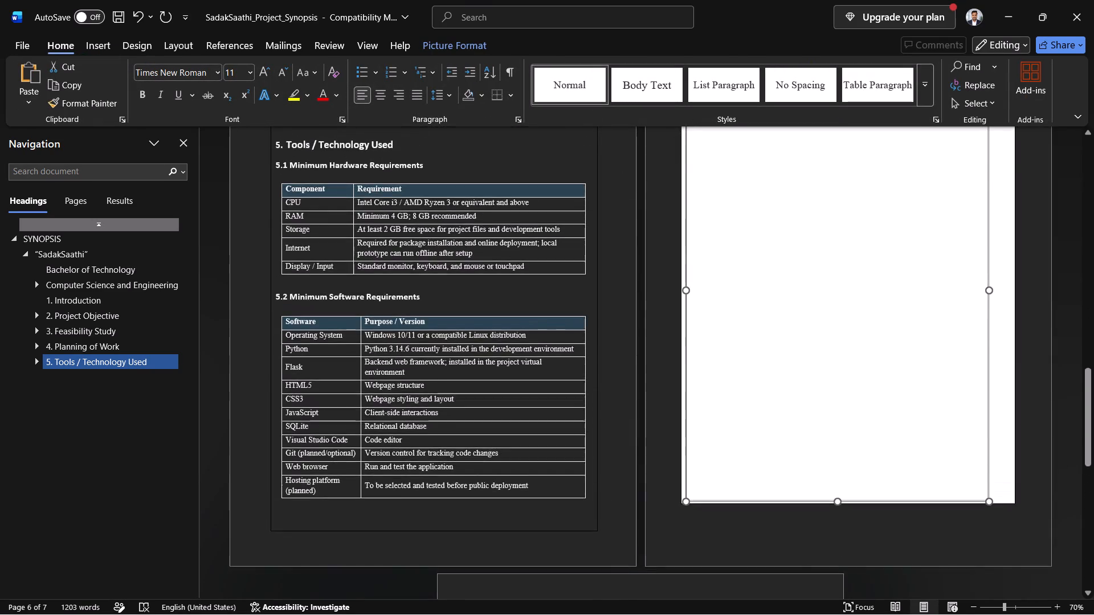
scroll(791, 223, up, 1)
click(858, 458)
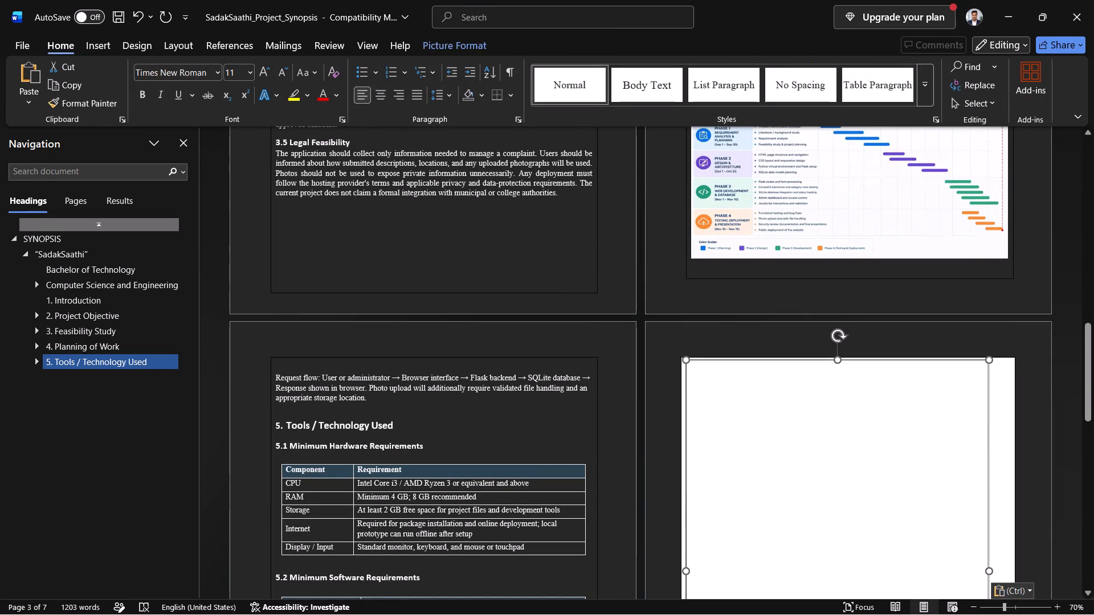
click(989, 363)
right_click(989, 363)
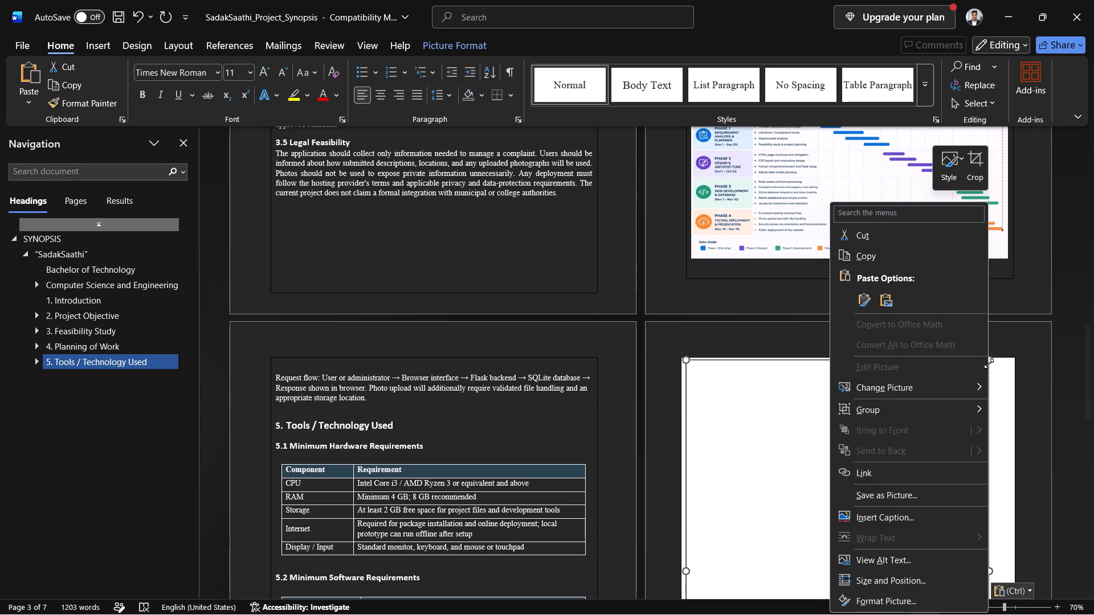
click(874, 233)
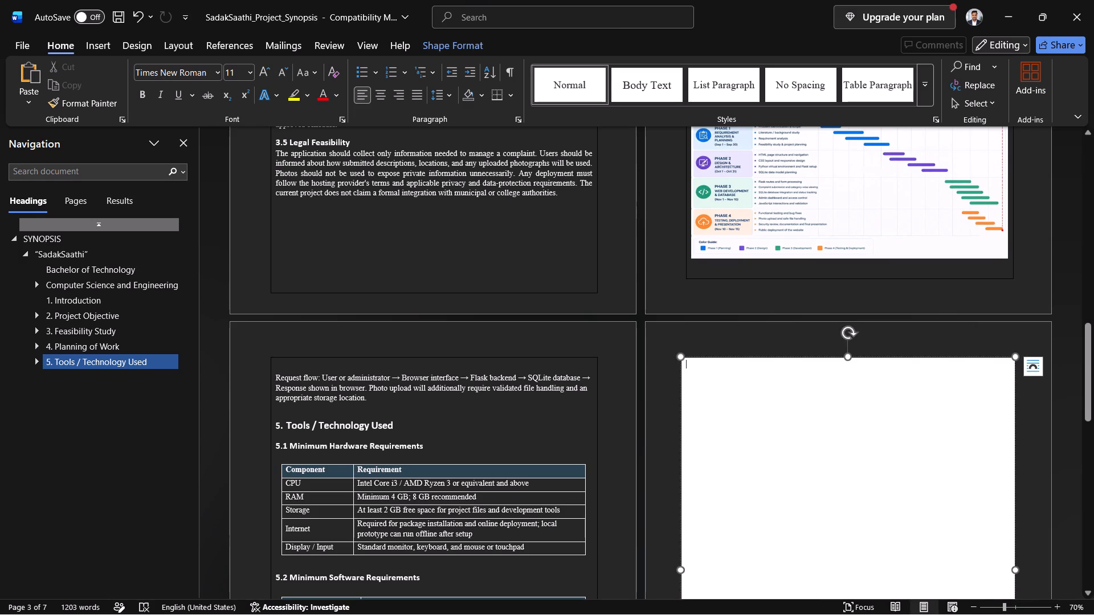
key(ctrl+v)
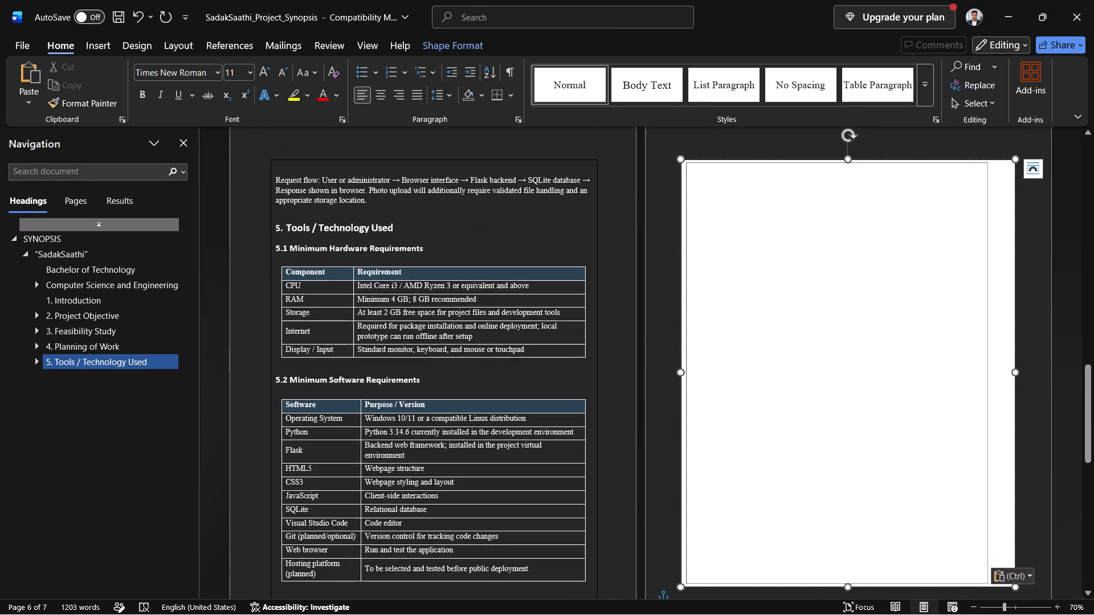
Undo the frame pasting, the text box resizing and insertion, and the deletion of the 6. References [IEEE Format] section.
key(ctrl+z)
key(ctrl+z)
key(ctrl+z)
key(ctrl+z)
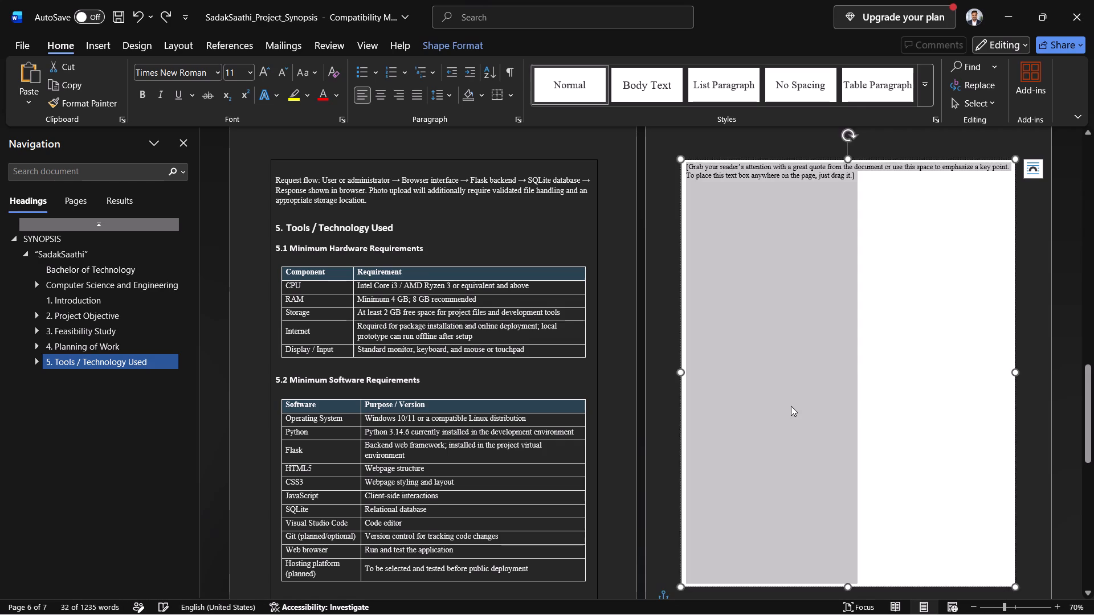
key(ctrl+z)
key(ctrl+z)
key(ctrl+z)
key(ctrl+z)
key(ctrl+z)
key(ctrl+z)
key(ctrl+z)
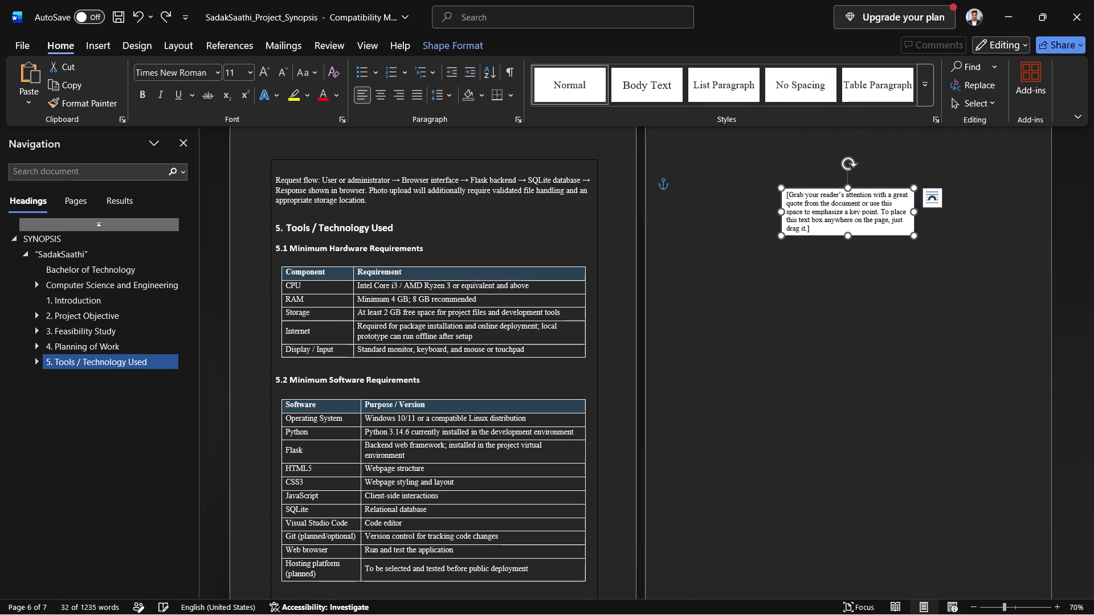
key(ctrl+z)
key(ctrl+z)
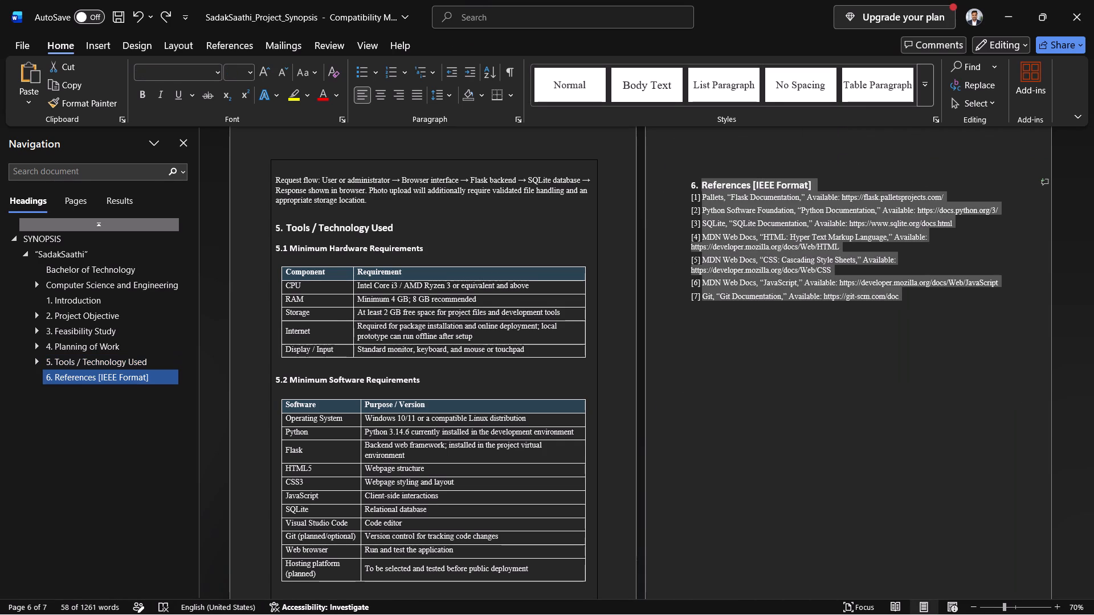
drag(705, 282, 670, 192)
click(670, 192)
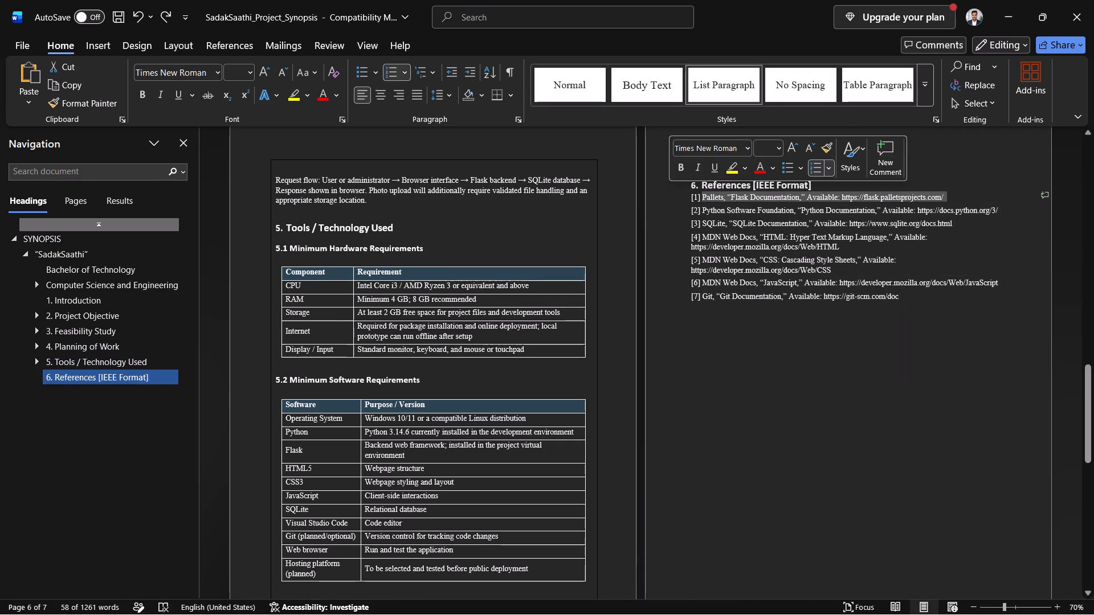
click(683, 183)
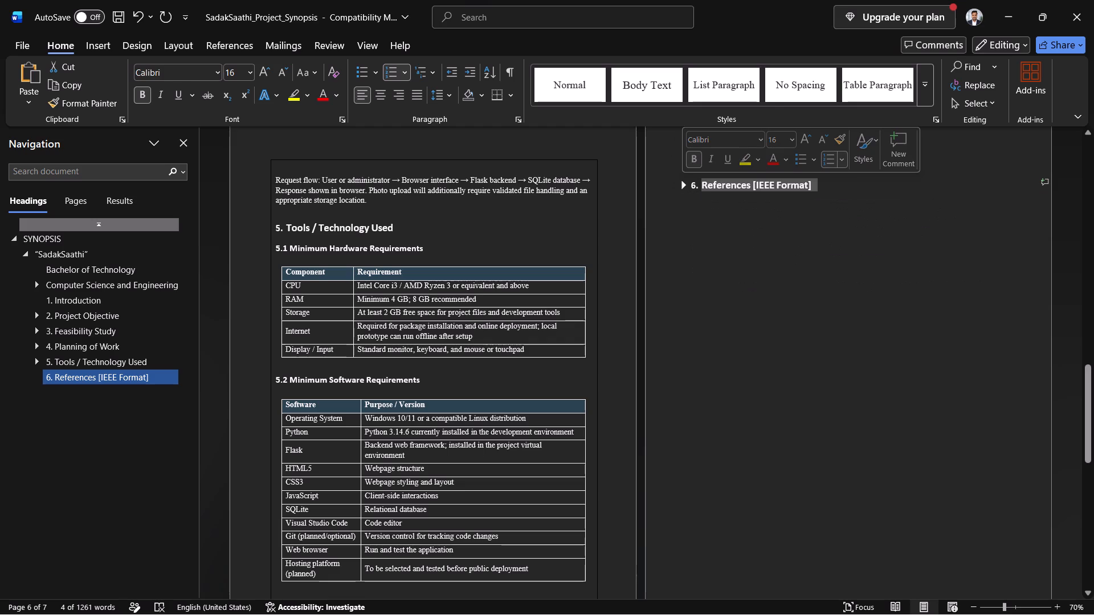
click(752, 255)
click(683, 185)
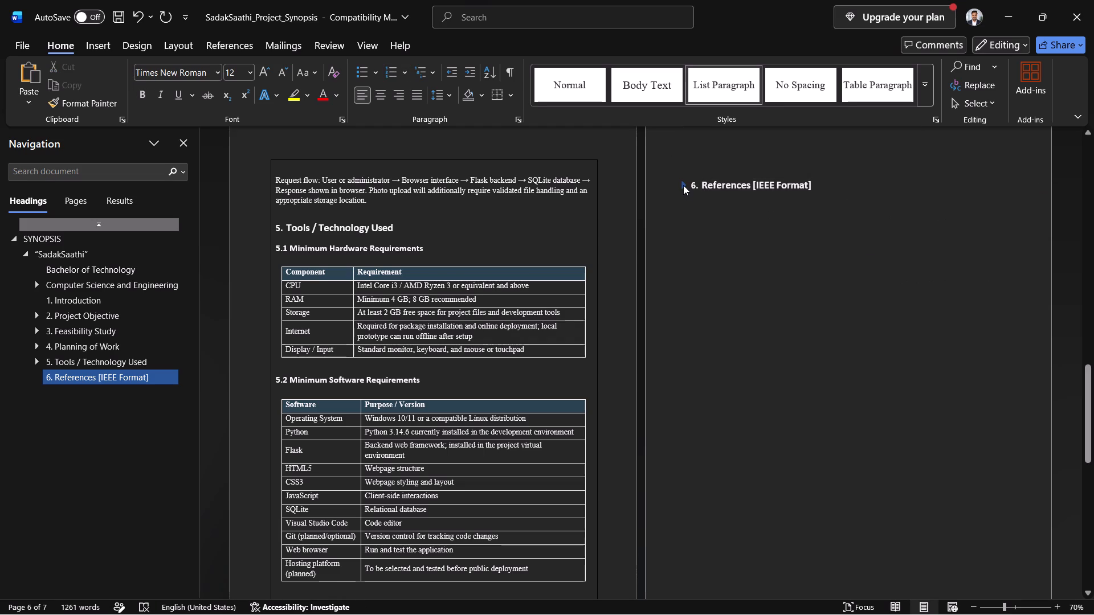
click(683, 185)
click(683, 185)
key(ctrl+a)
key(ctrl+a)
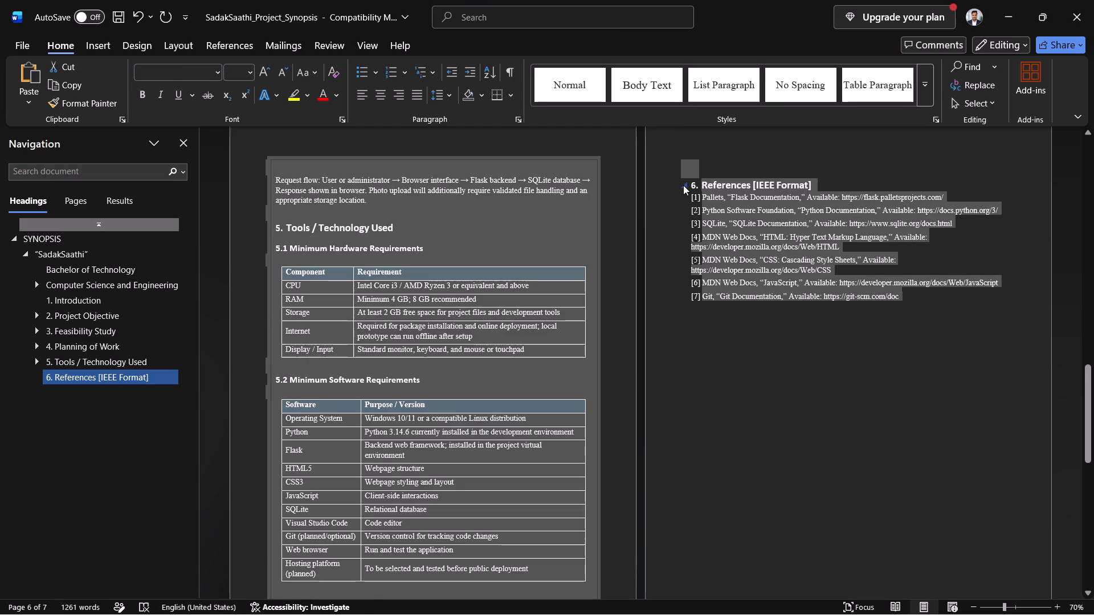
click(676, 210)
Copy the 6. References [IEEE Format] heading with its seven entries and paste it three line breaks below the Project Summary on page 7.
drag(690, 181, 837, 273)
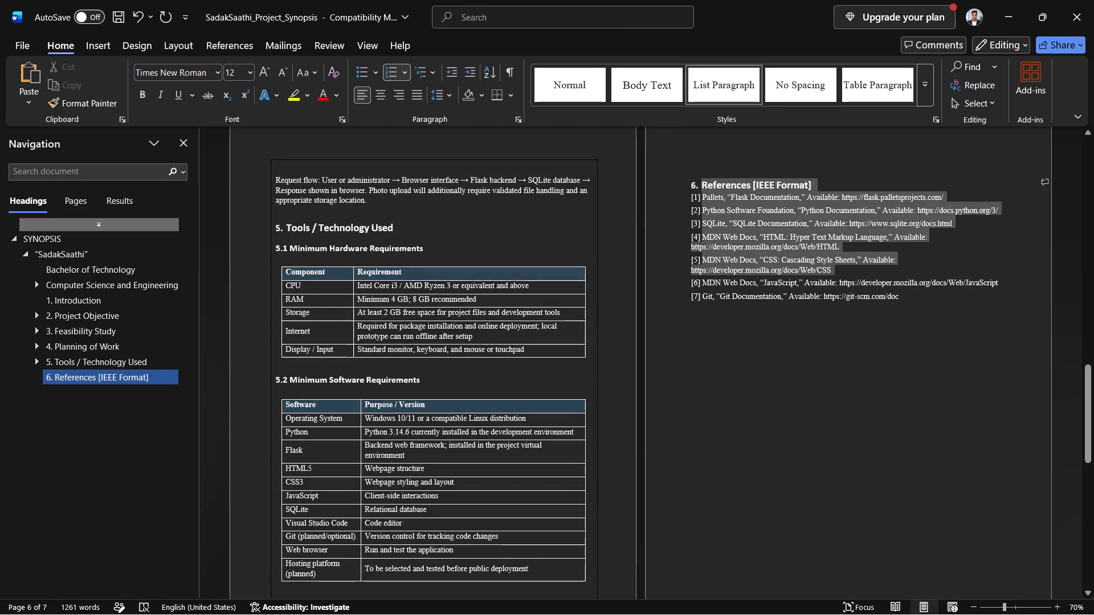
drag(837, 273, 928, 307)
key(ctrl+c)
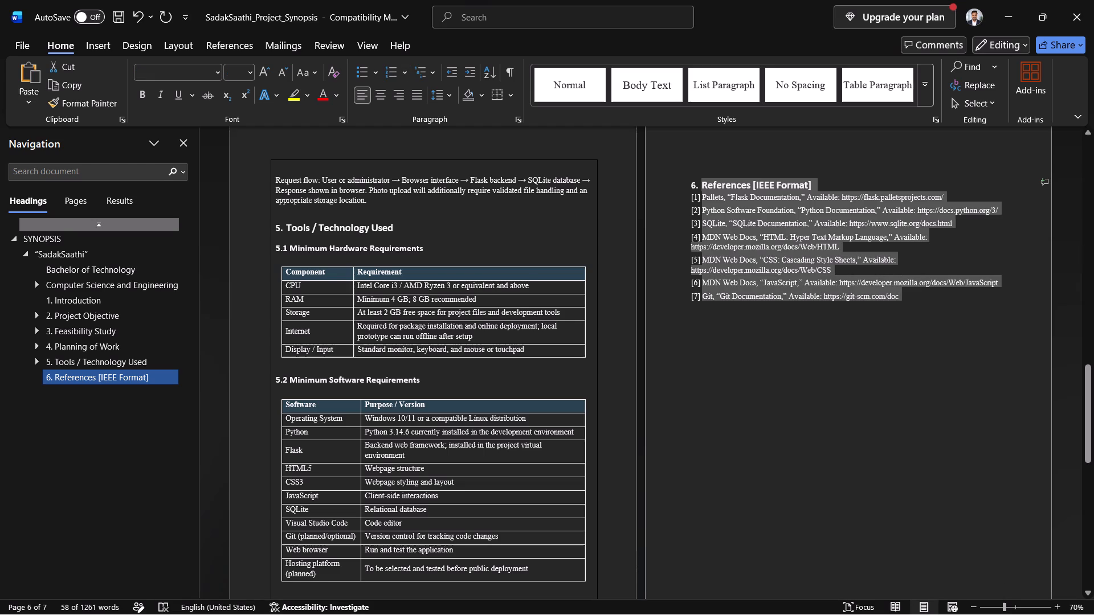
scroll(732, 409, down, 4)
click(614, 397)
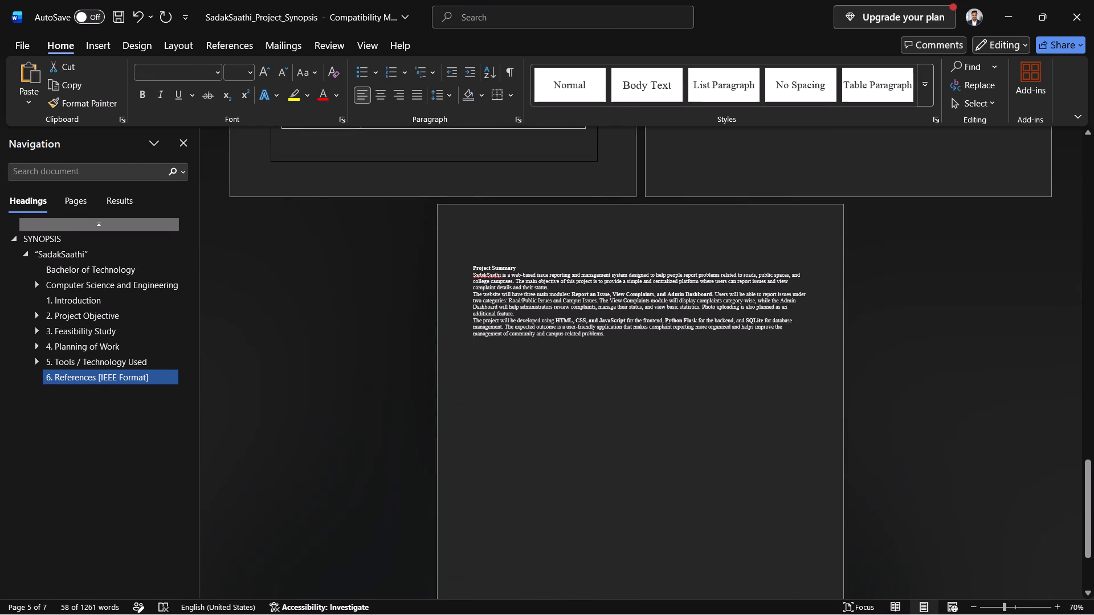
key(Return)
key(Return)
key(Return)
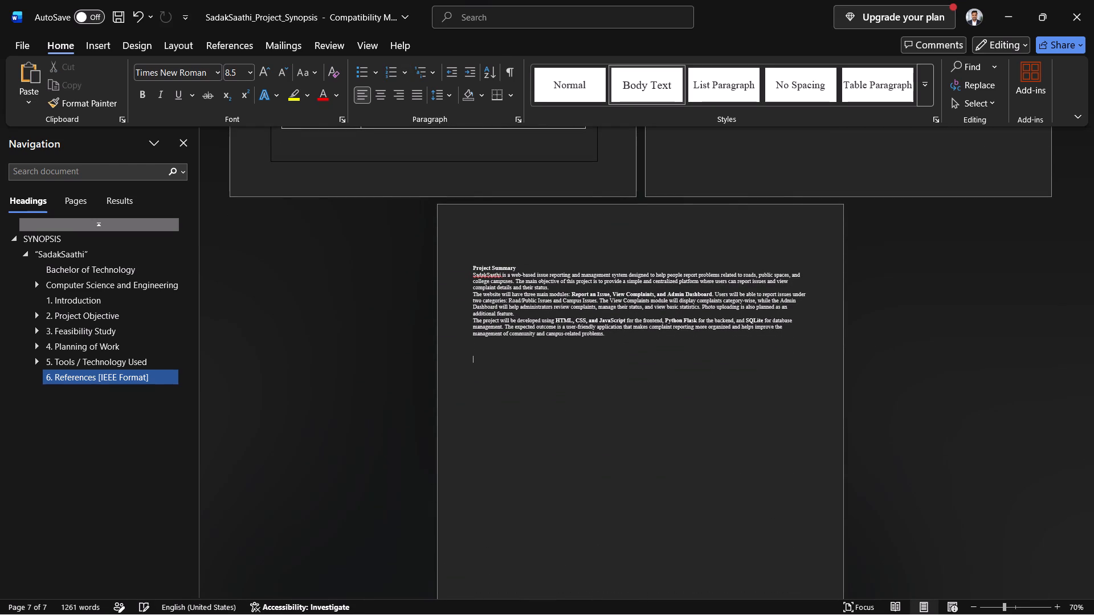
key(ctrl+v)
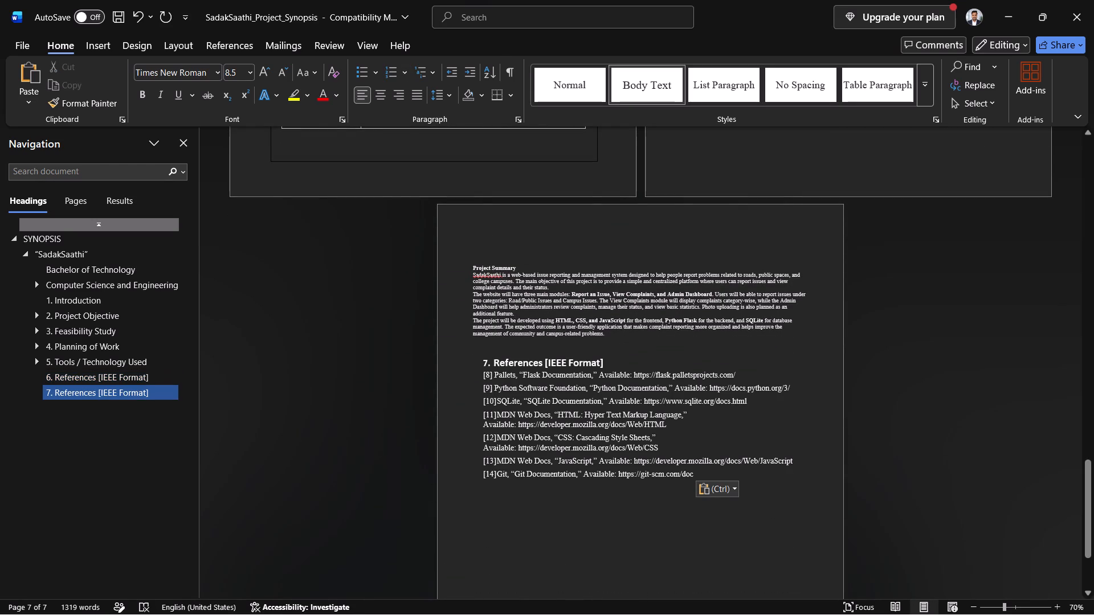
Delete the original 6. References [IEEE Format] heading and its entries from page 6.
scroll(712, 234, up, 7)
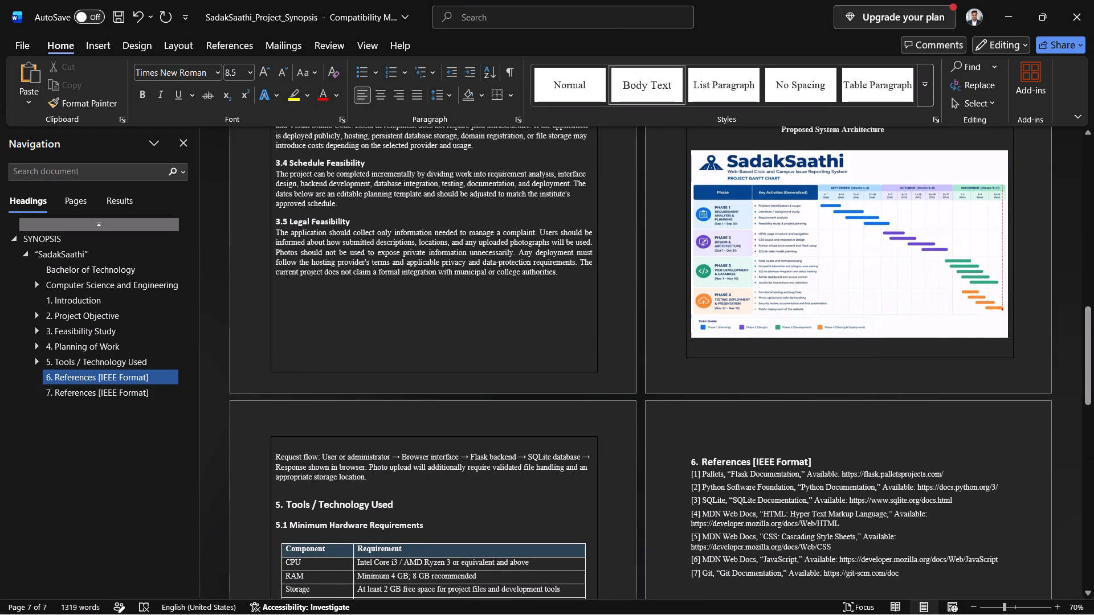
scroll(787, 496, down, 1)
click(787, 496)
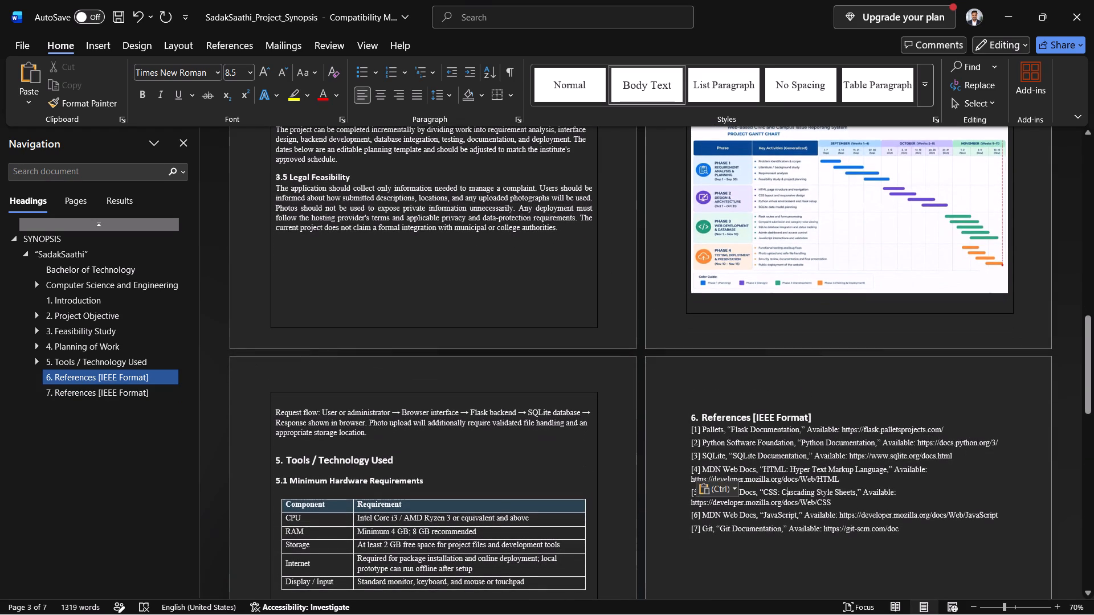
right_click(787, 496)
drag(722, 452, 678, 401)
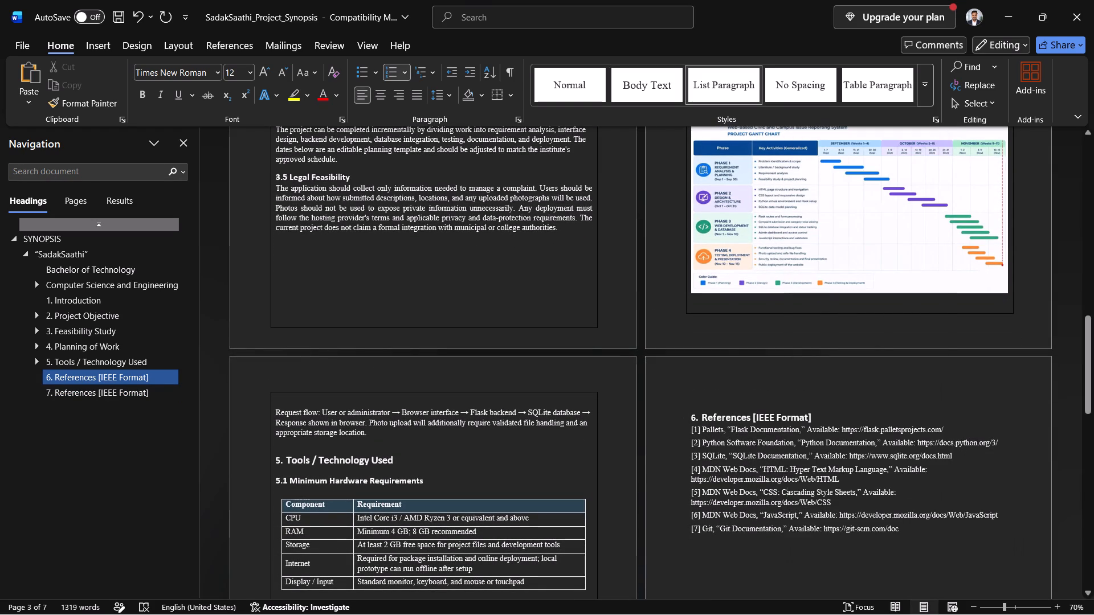
drag(678, 401, 912, 523)
drag(912, 523, 773, 434)
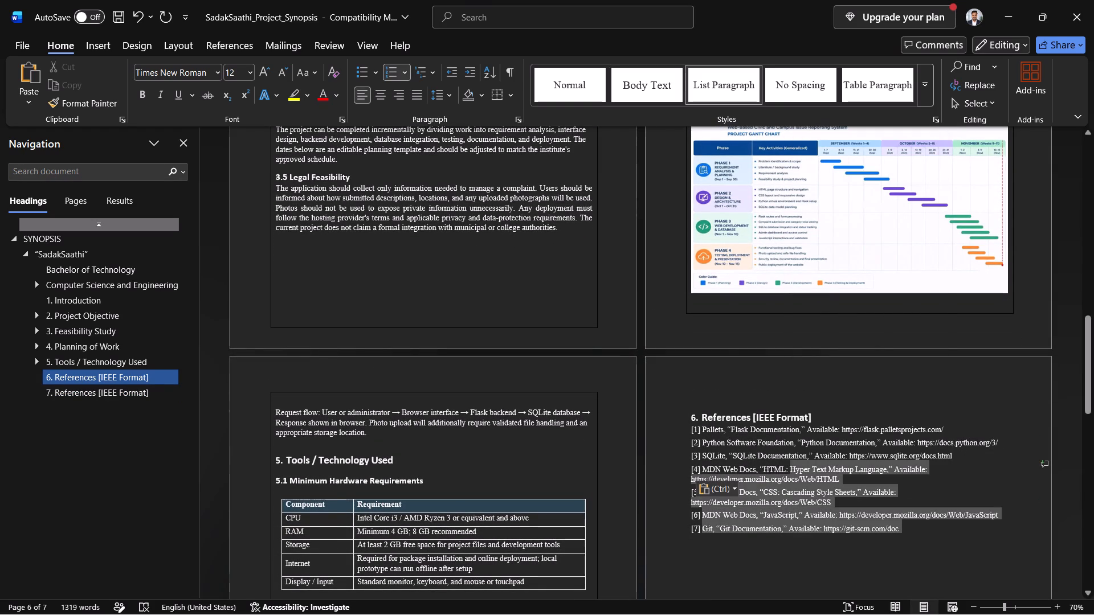
drag(773, 434, 702, 416)
key(BackSpace)
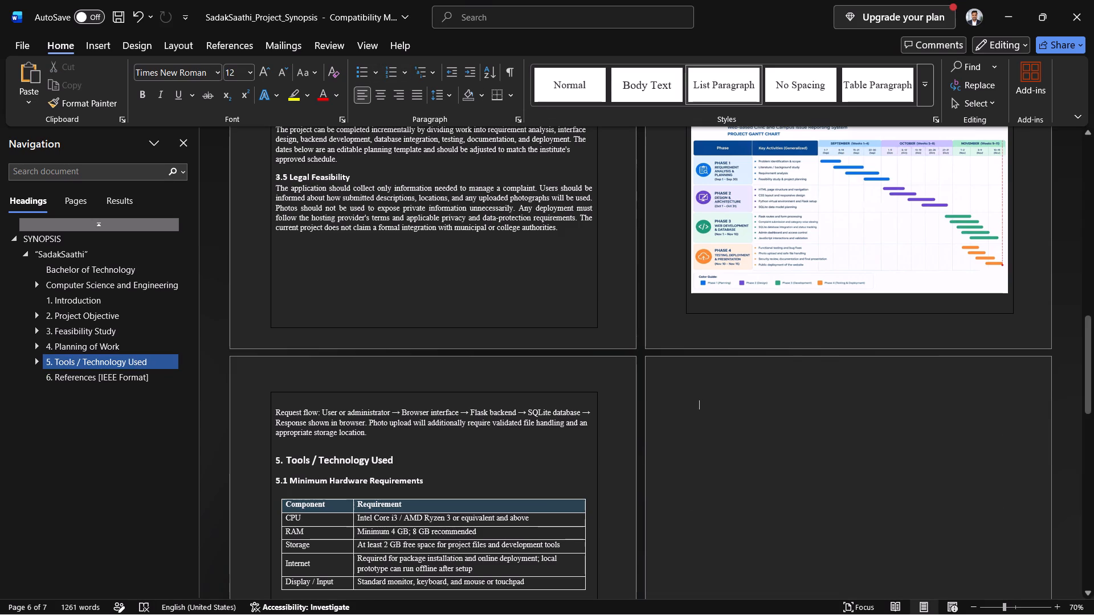
Insert a built-in text box with placeholder text on the emptied page 6.
scroll(723, 415, down, 1)
ctrl+scroll(723, 415, up, 3)
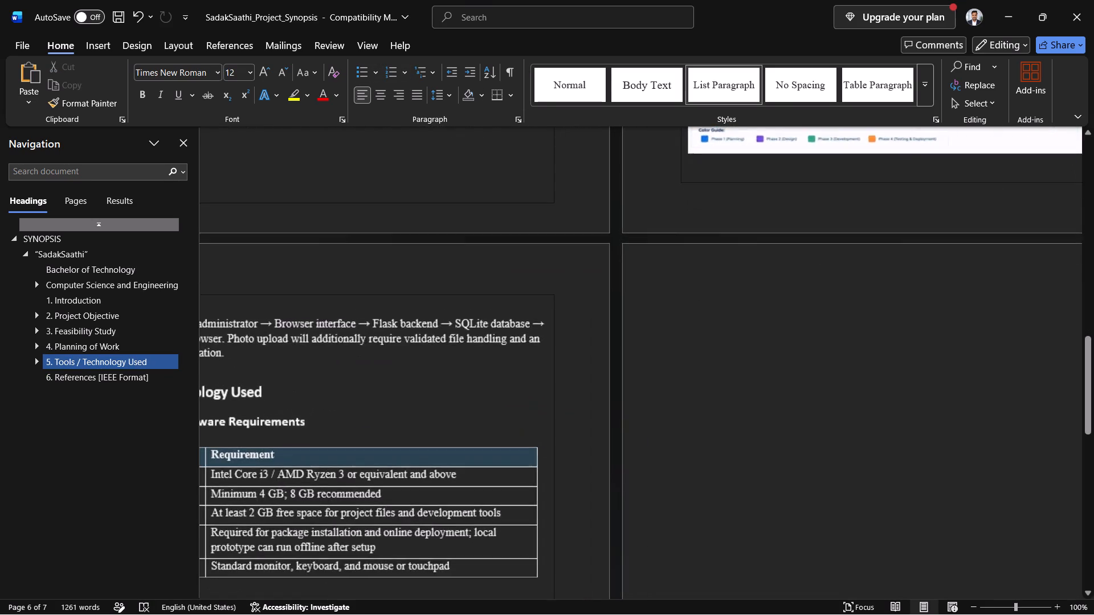
scroll(672, 359, down, 2)
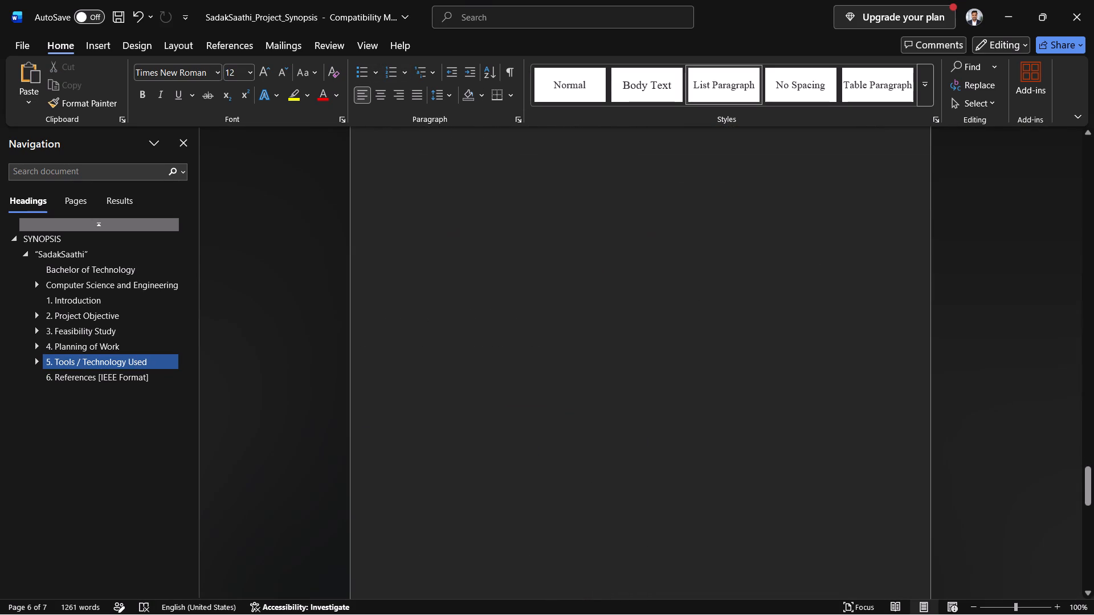
scroll(672, 359, up, 1)
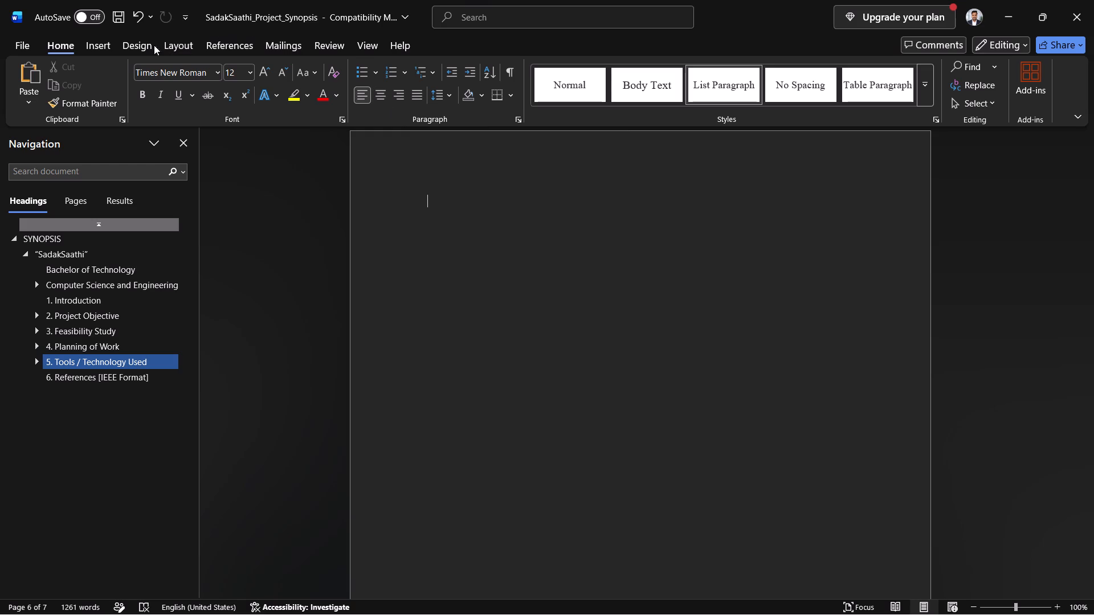
click(98, 44)
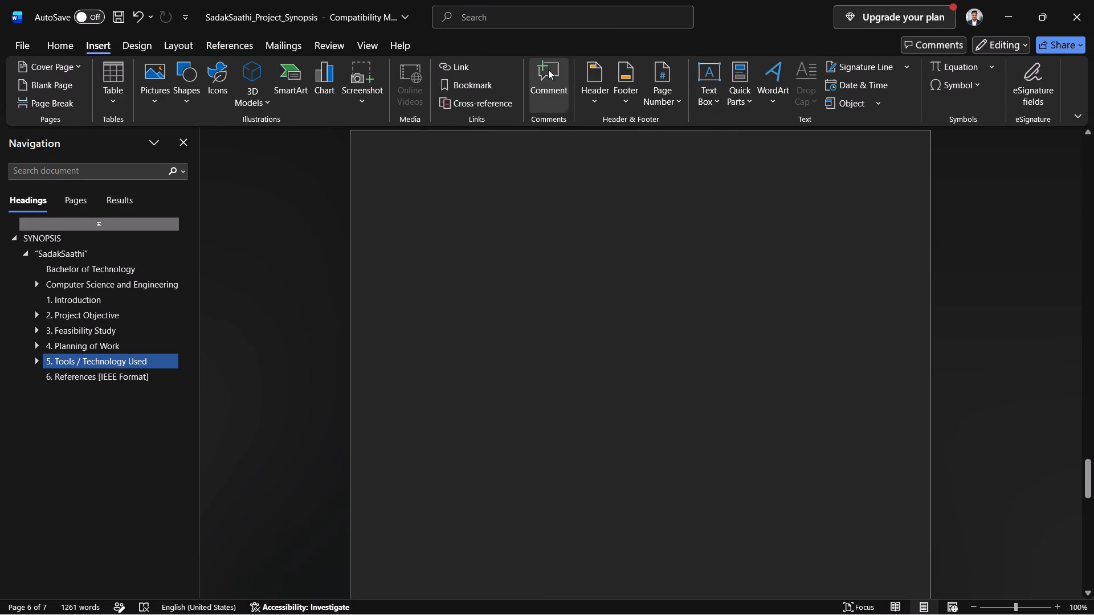
click(713, 93)
click(751, 155)
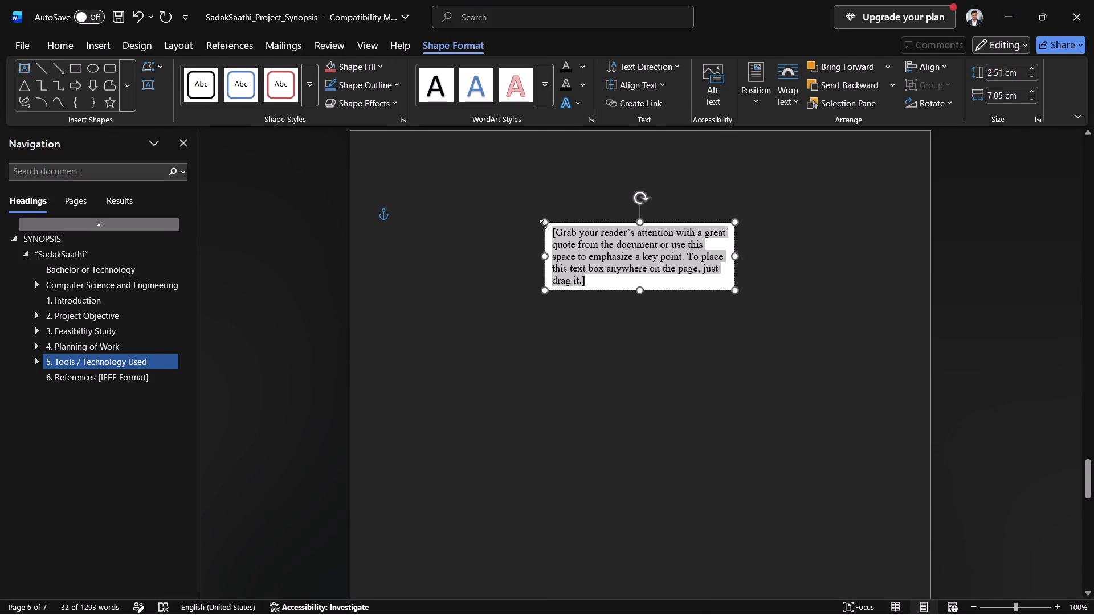
Enlarge the text box to about 4.01 cm high by 17.72 cm wide, spanning the page between its side margins.
drag(544, 224, 403, 167)
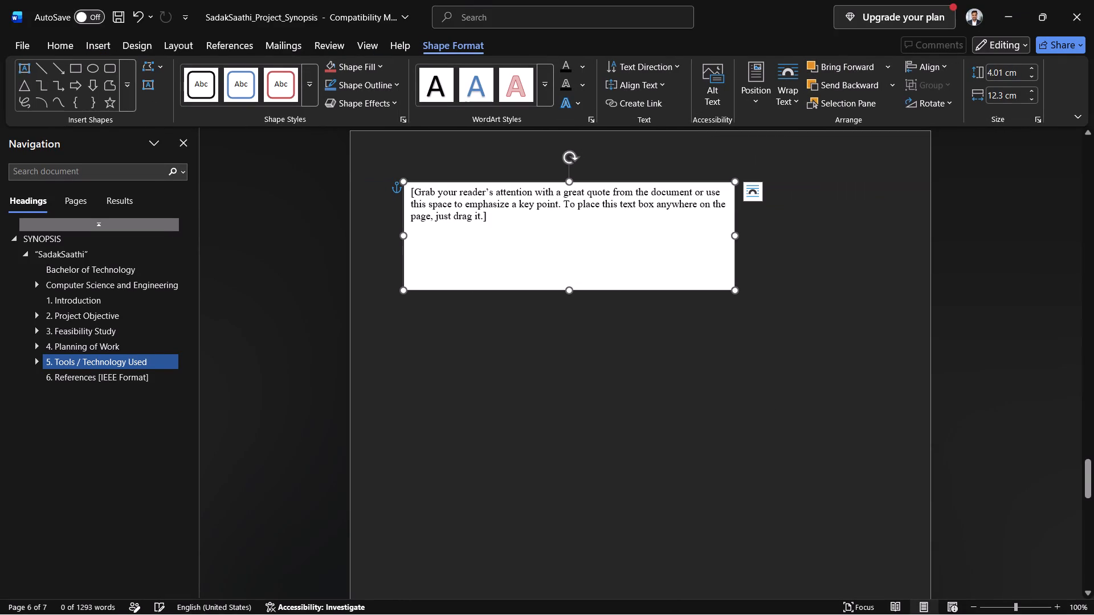
drag(734, 236, 834, 227)
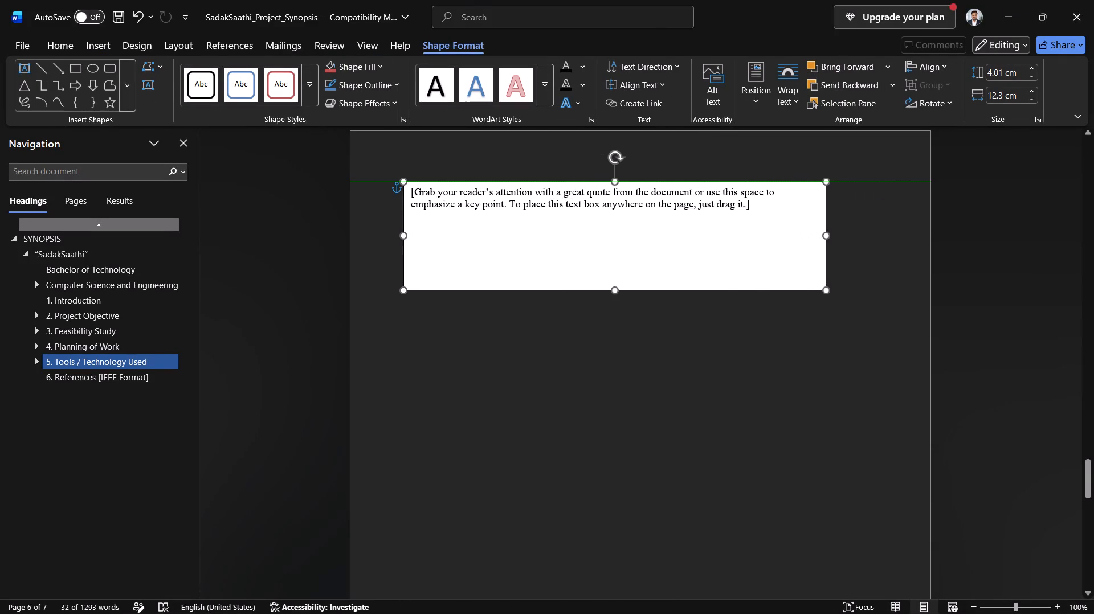
drag(834, 227, 885, 223)
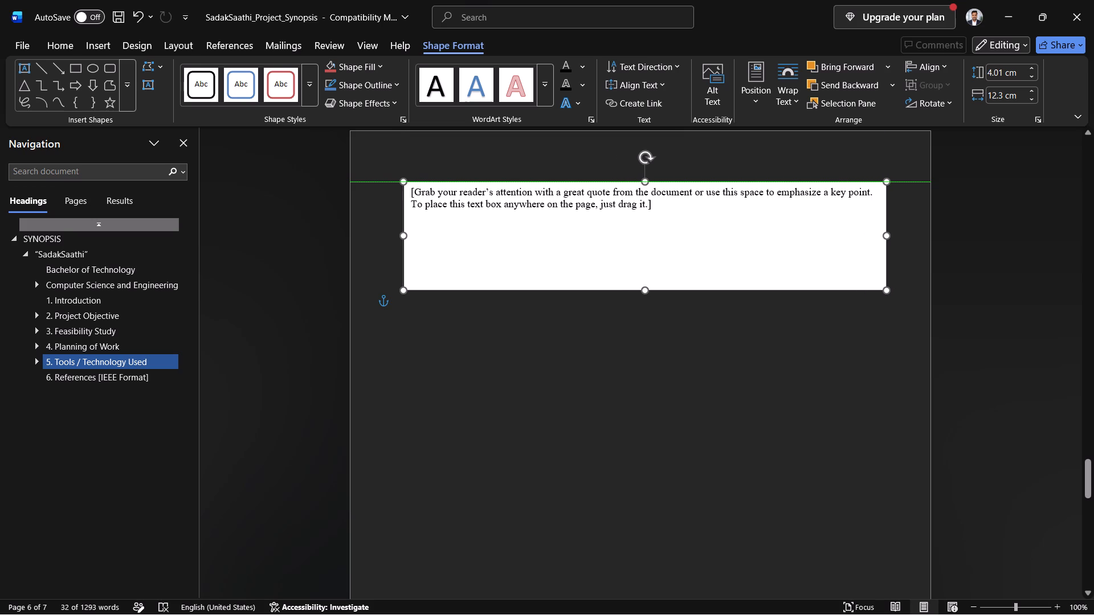
drag(885, 223, 870, 225)
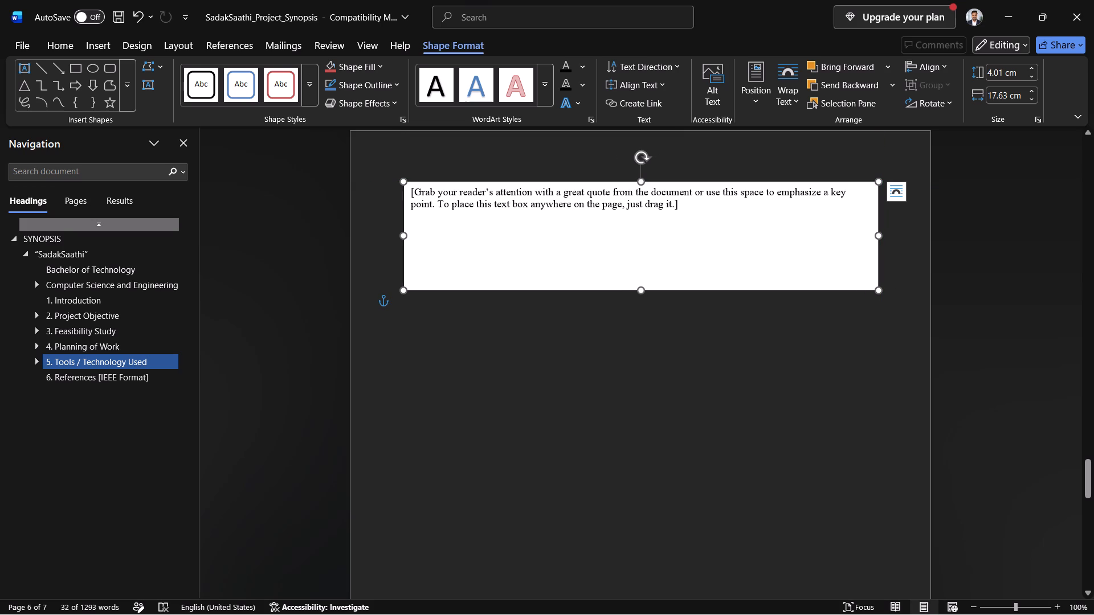
drag(403, 236, 423, 233)
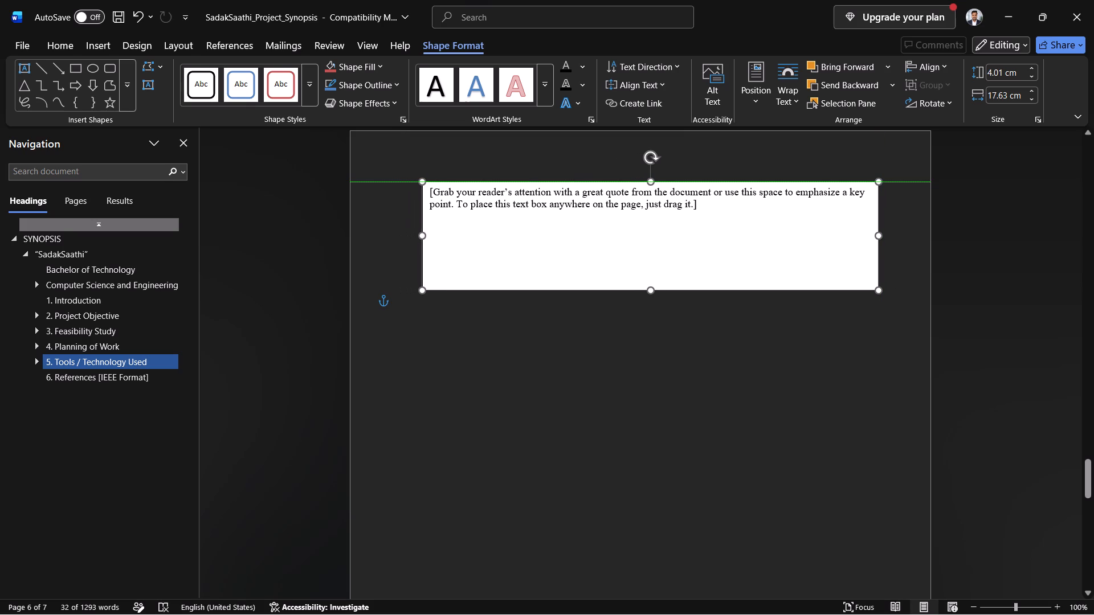
drag(423, 233, 390, 239)
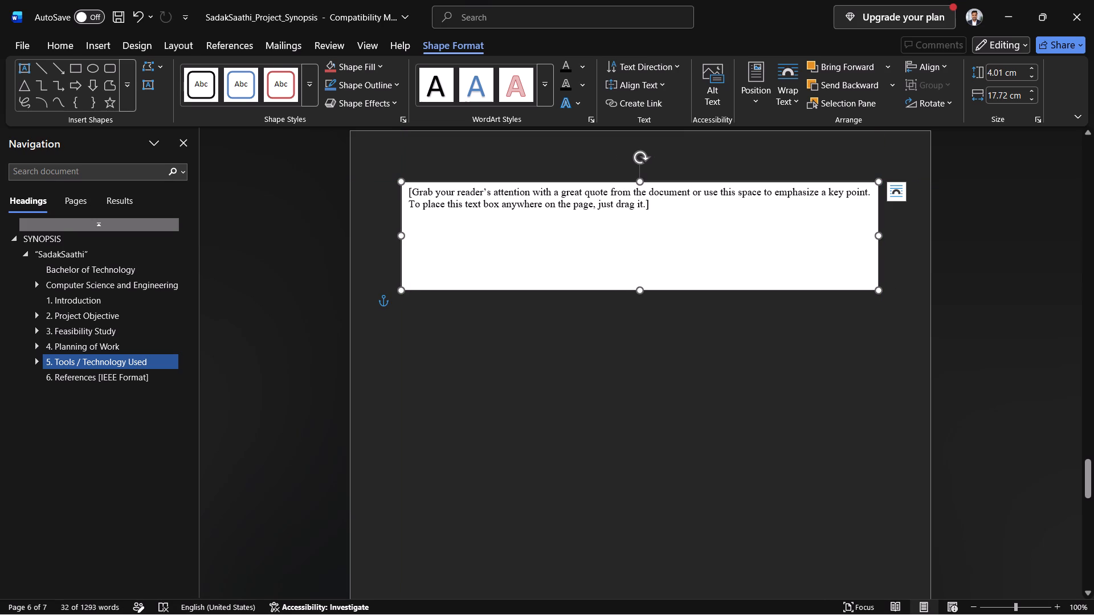
Extend the text box's bottom edge down close to the page bottom, making it about 25.44 cm high.
drag(642, 290, 645, 469)
scroll(645, 469, down, 4)
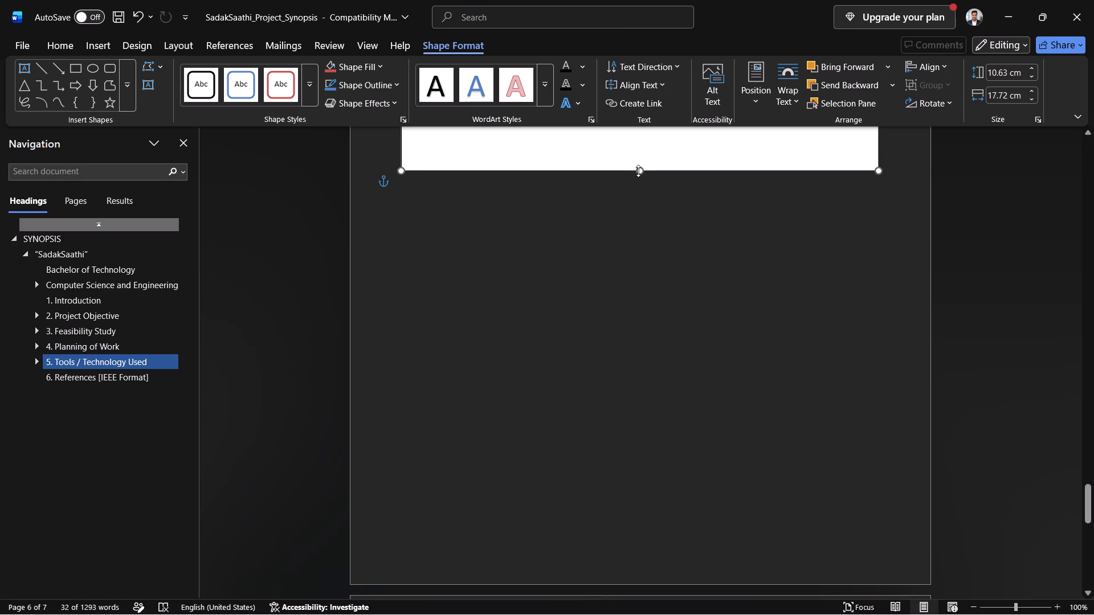
drag(642, 171, 648, 517)
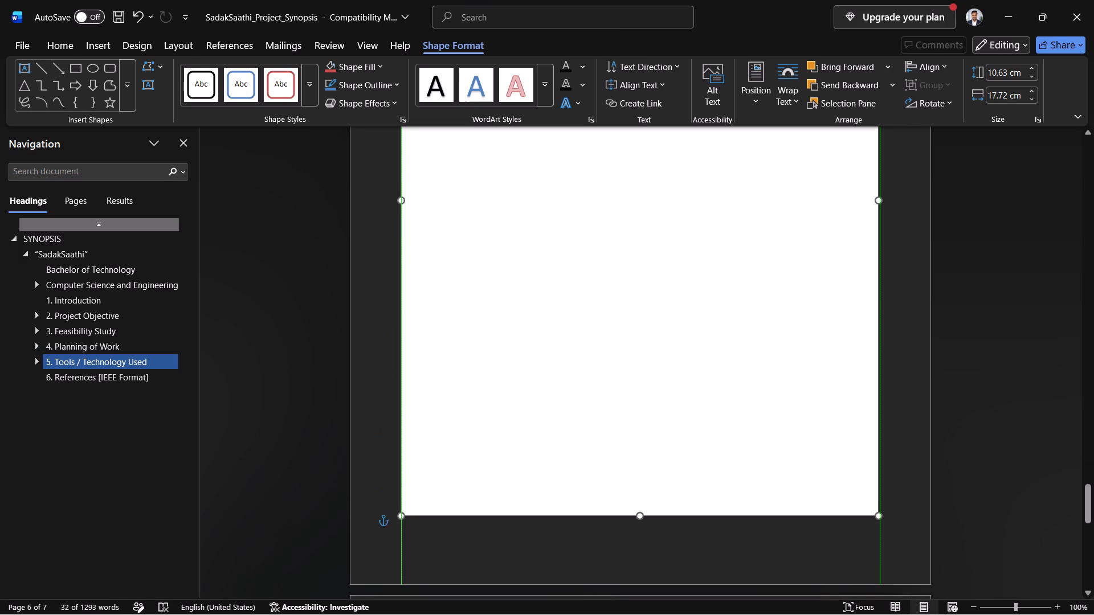
drag(648, 517, 648, 523)
scroll(648, 523, down, 1)
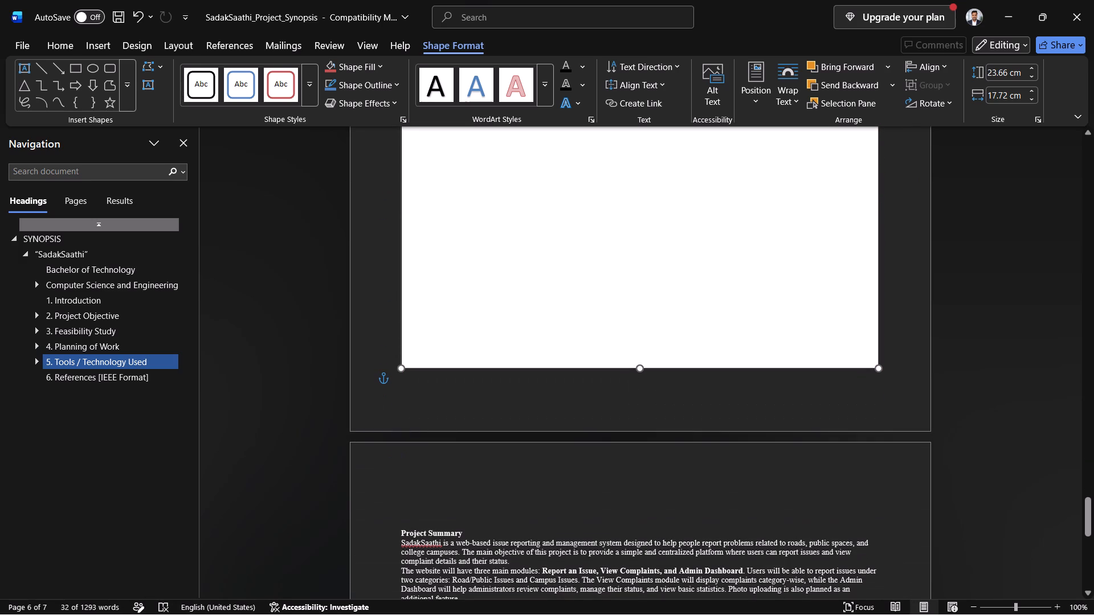
drag(641, 366, 646, 419)
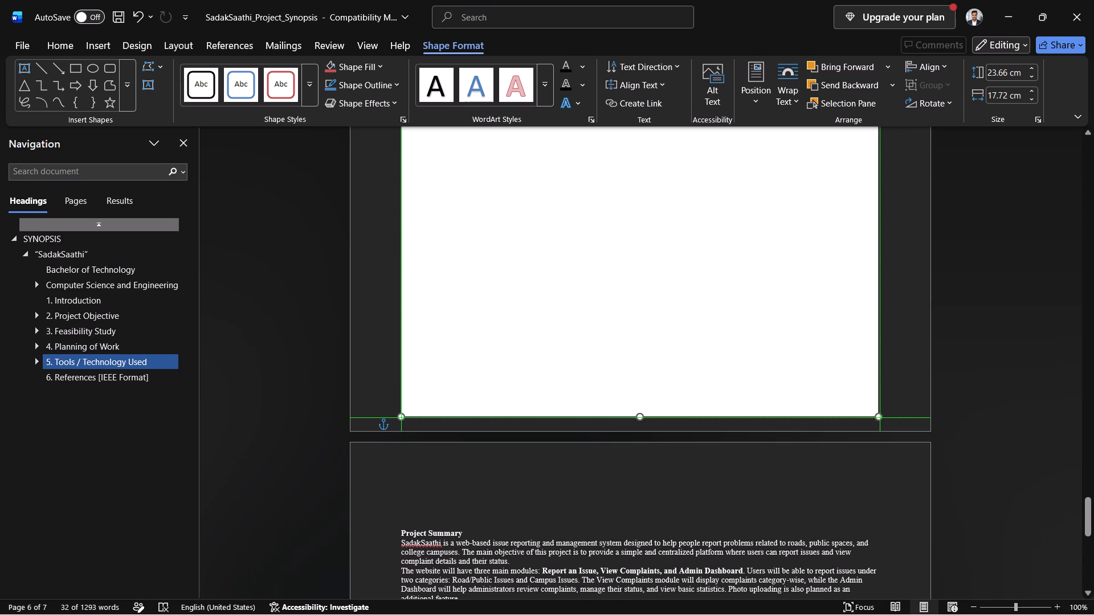
drag(646, 419, 648, 431)
drag(648, 431, 647, 359)
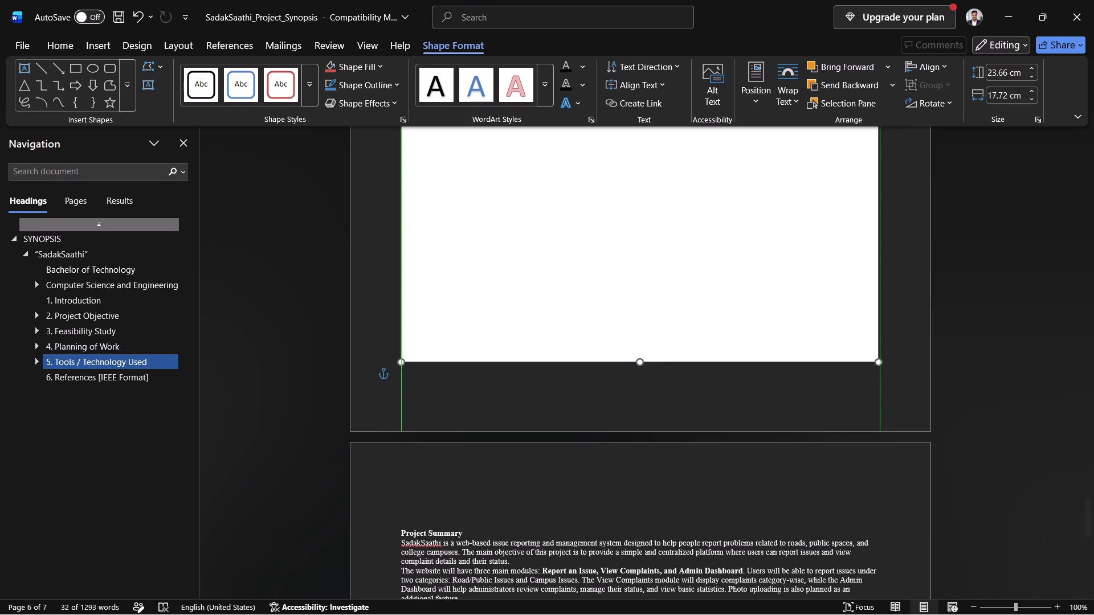
drag(647, 359, 655, 394)
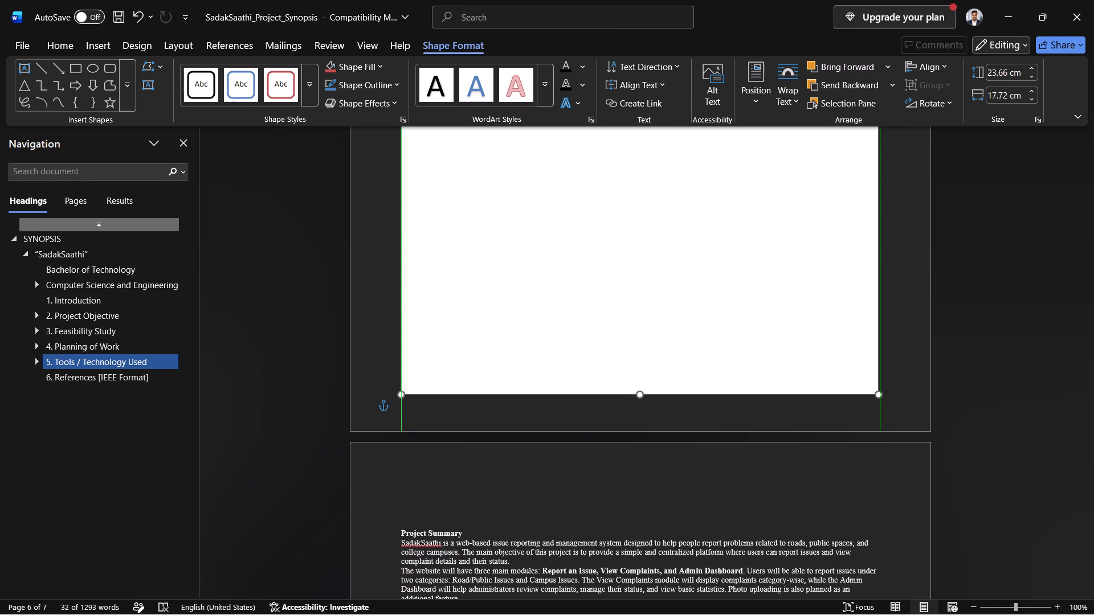
drag(655, 394, 664, 427)
ctrl+scroll(664, 427, down, 6)
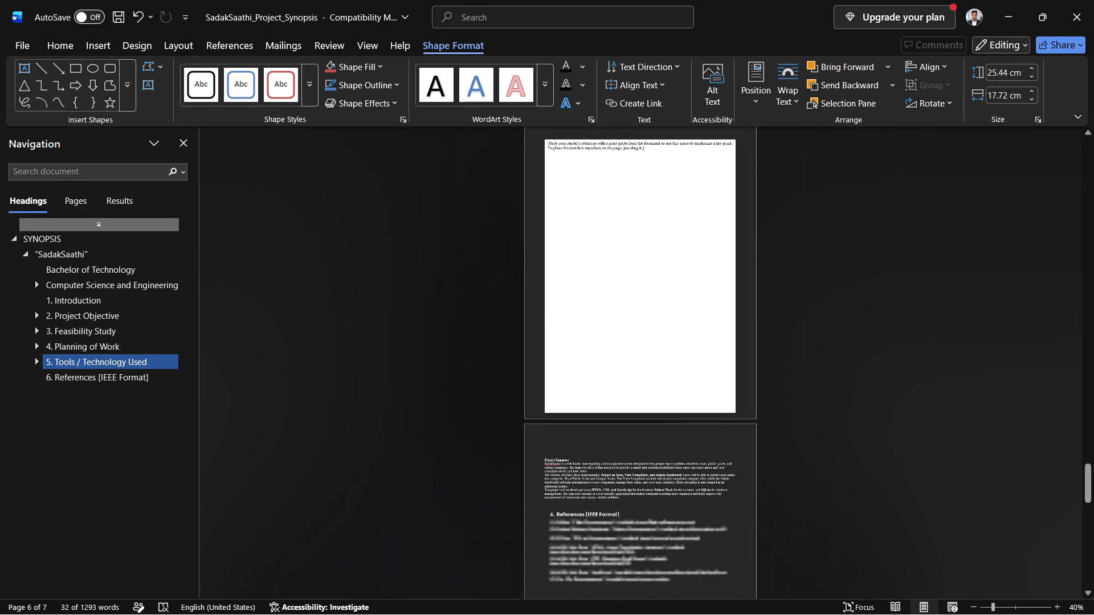
ctrl+scroll(664, 427, up, 3)
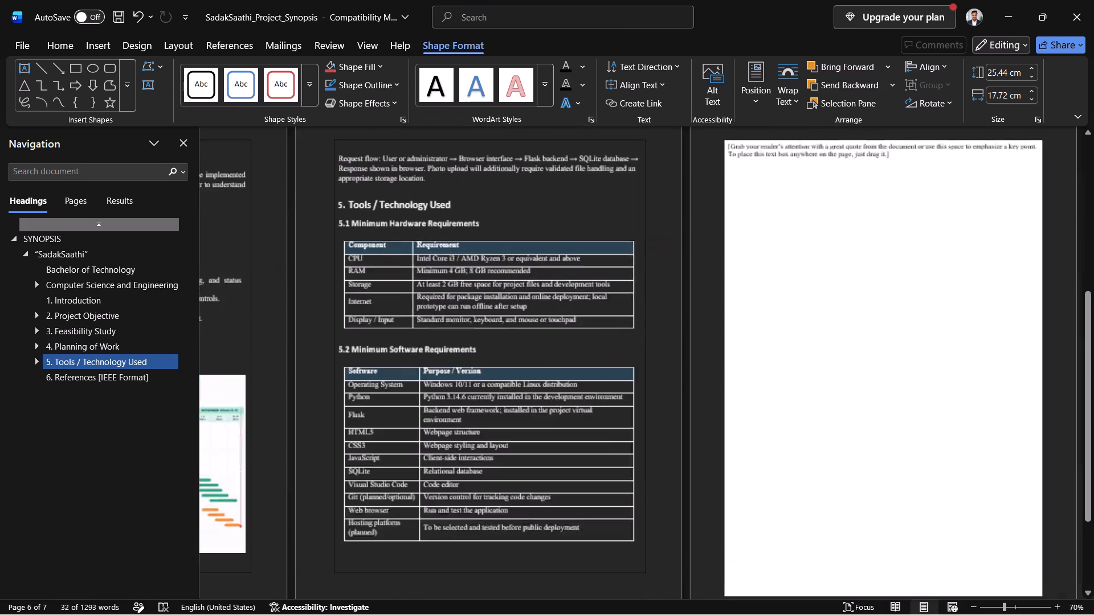
Raise the text box's bottom edge slightly away from the page end, making the box about 24.18 cm high.
ctrl+scroll(786, 421, up, 1)
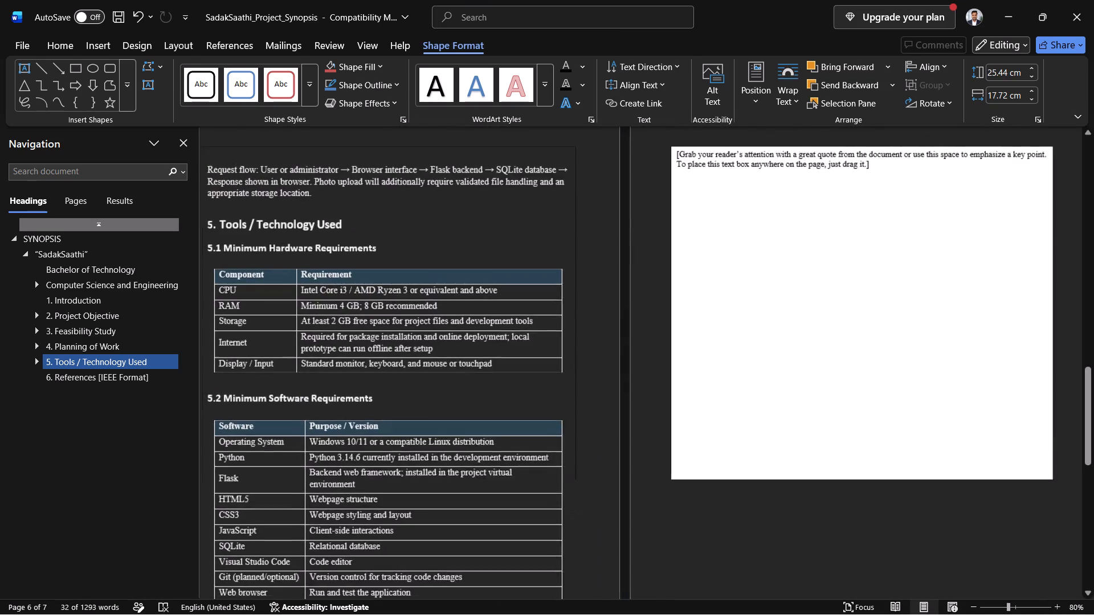
scroll(786, 421, down, 3)
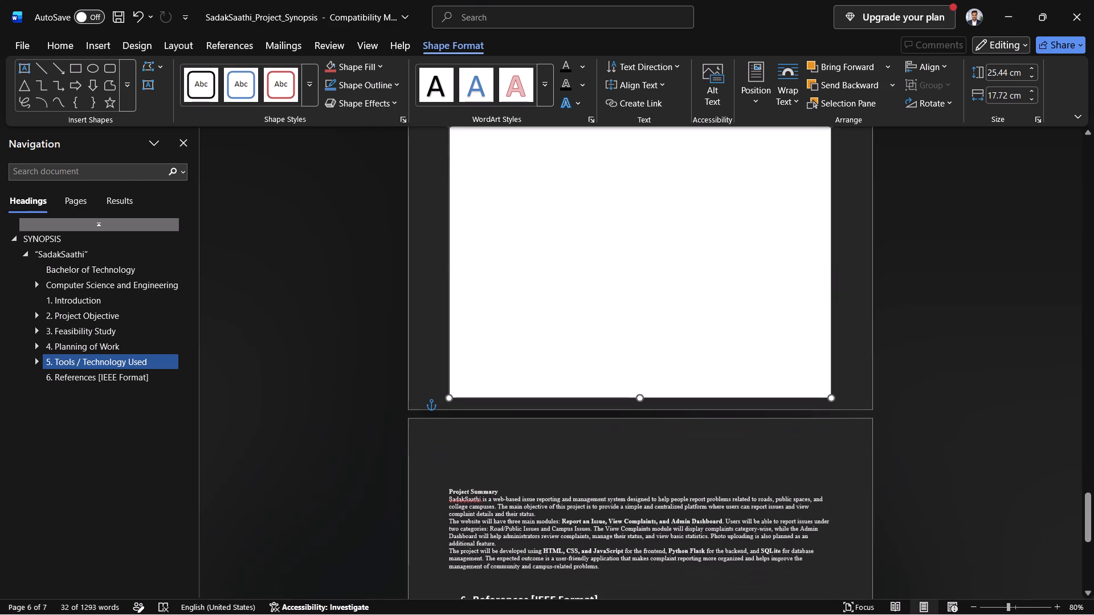
drag(642, 396, 643, 370)
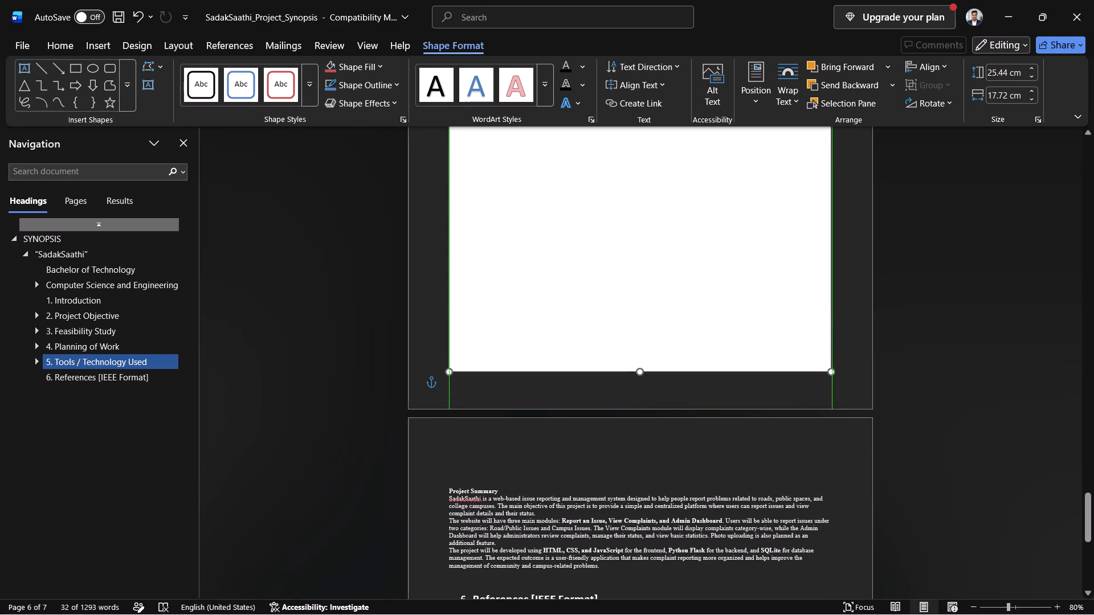
drag(643, 370, 652, 386)
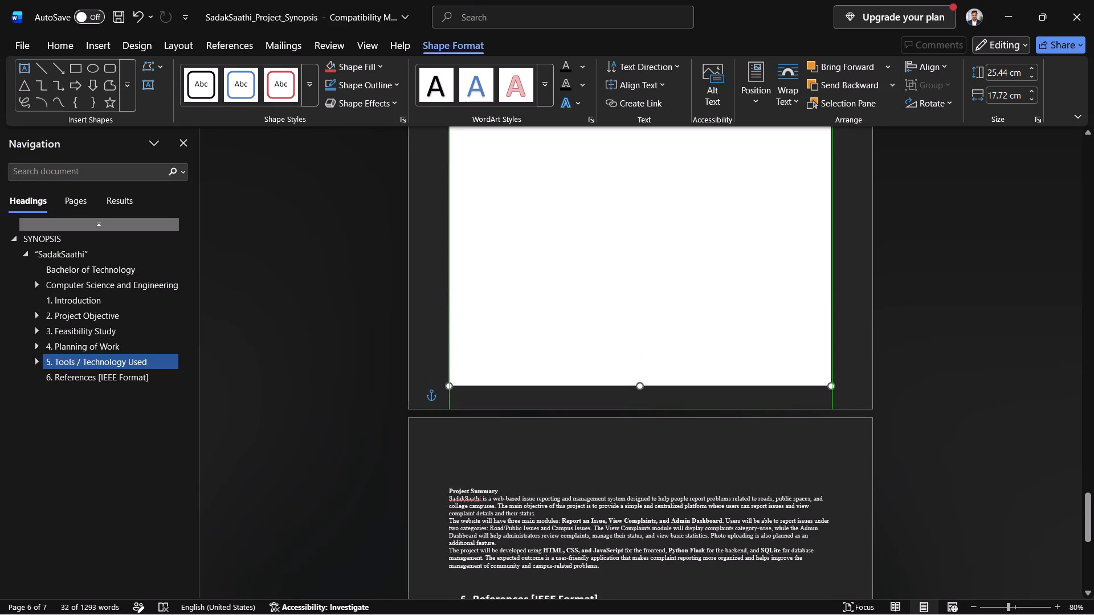
drag(652, 386, 647, 318)
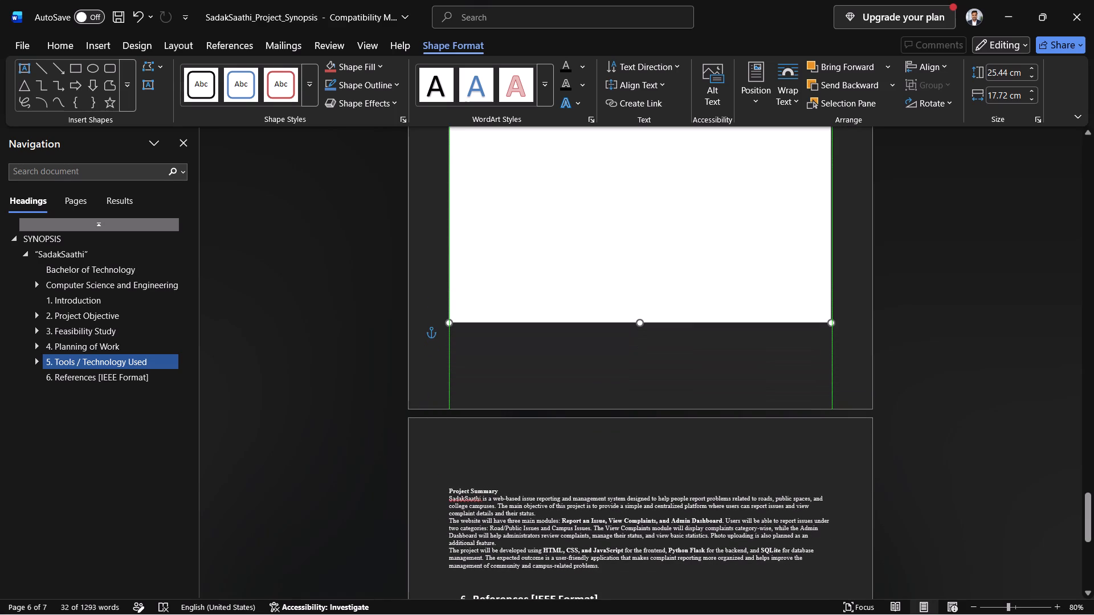
drag(647, 318, 660, 370)
Delete the placeholder quote text from the page 6 text box.
click(672, 231)
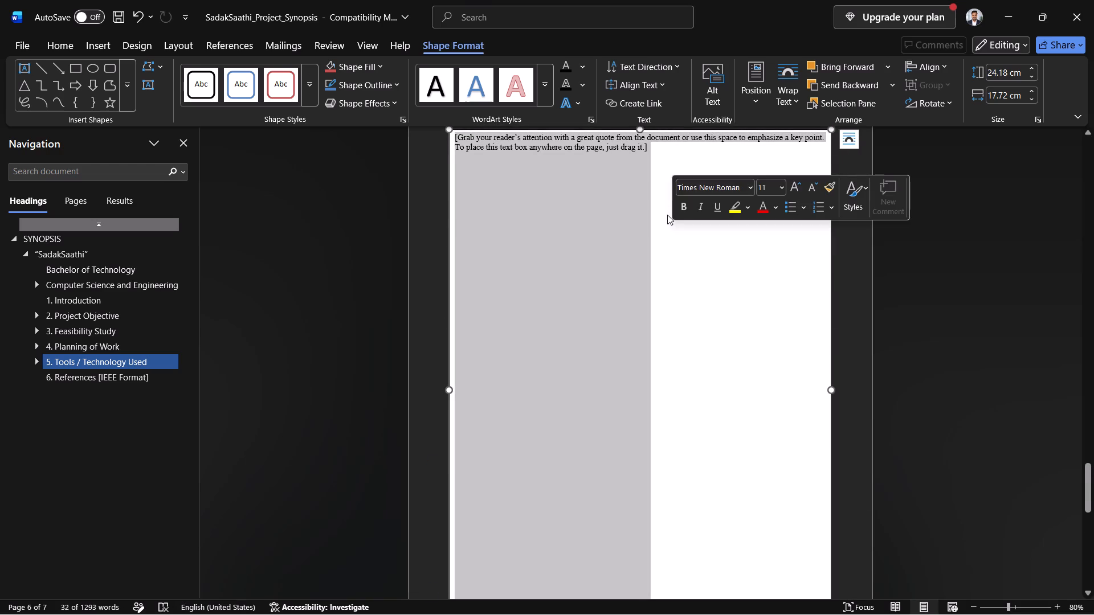
click(667, 215)
click(667, 163)
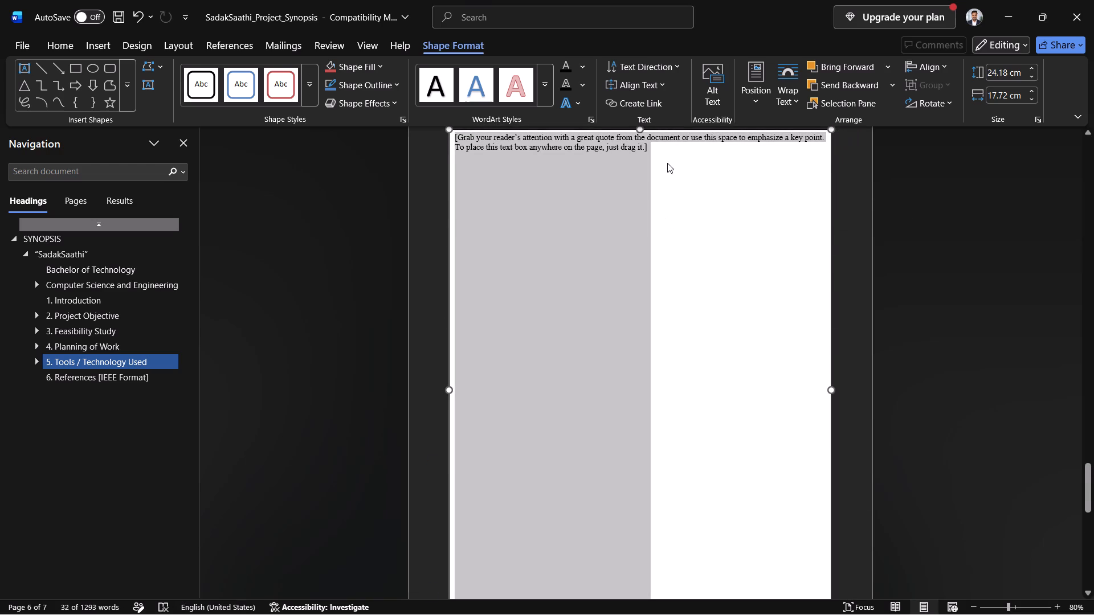
key(BackSpace)
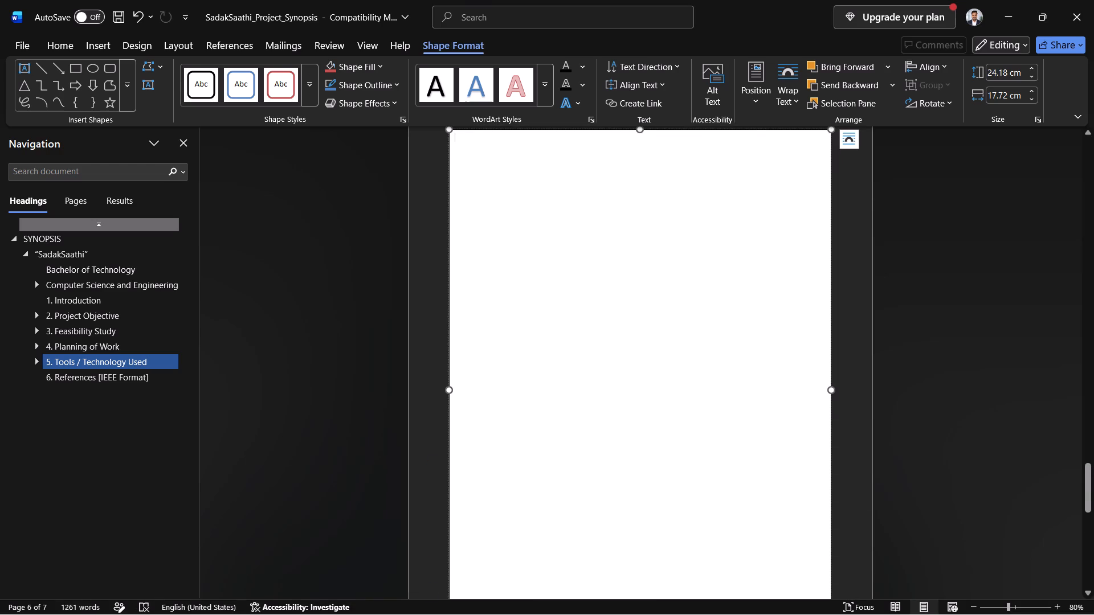
Copy the Project Summary heading and paragraphs from page 7 into the page 6 text box, adding a blank line after them.
scroll(573, 273, down, 5)
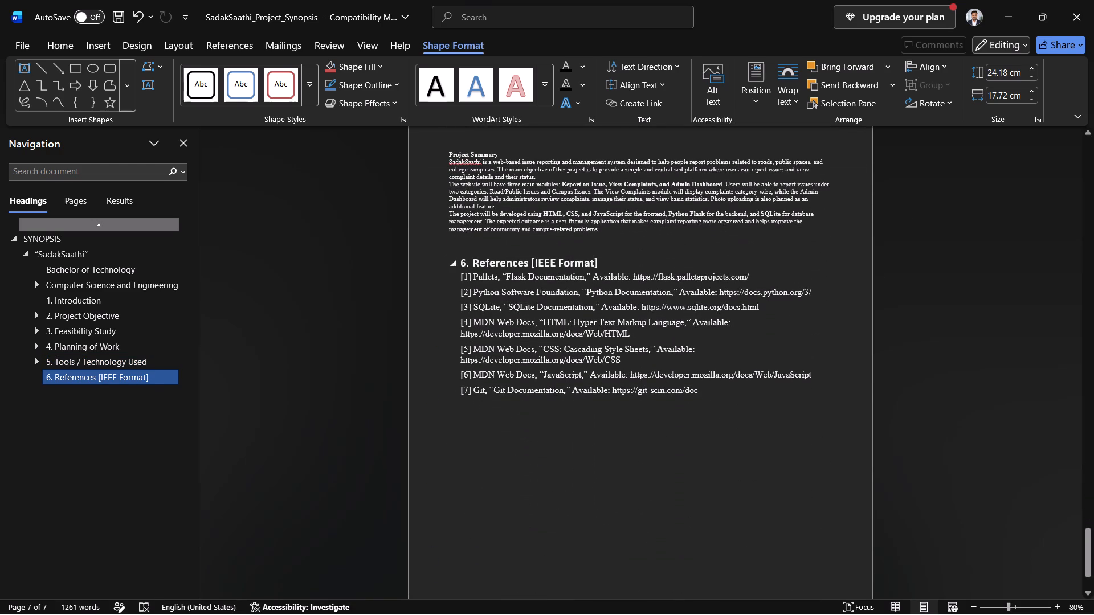
drag(444, 146, 578, 241)
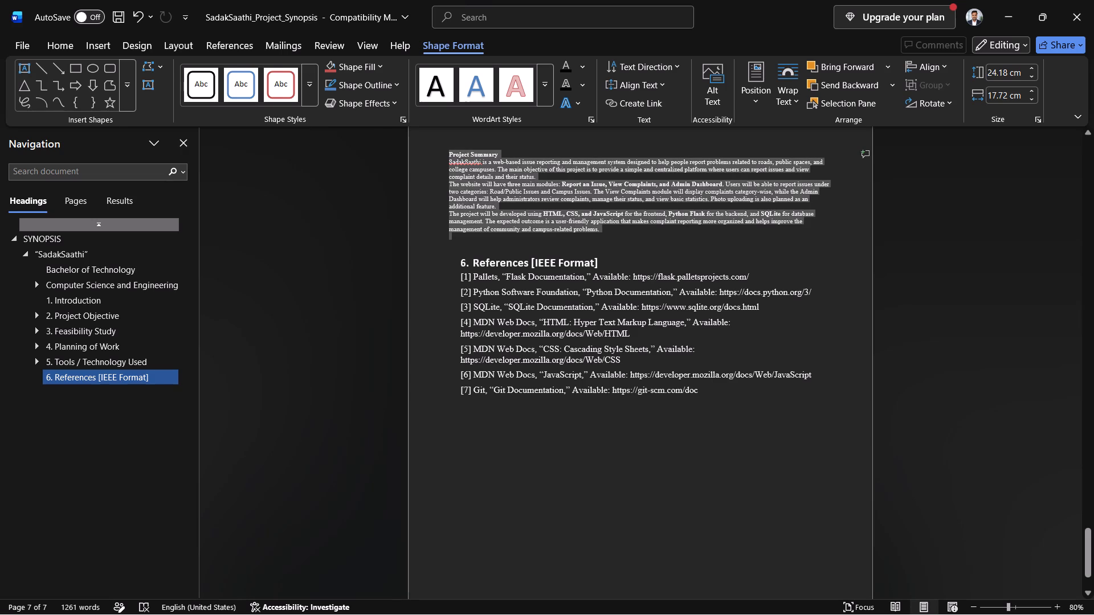
drag(578, 241, 596, 233)
key(ctrl+c)
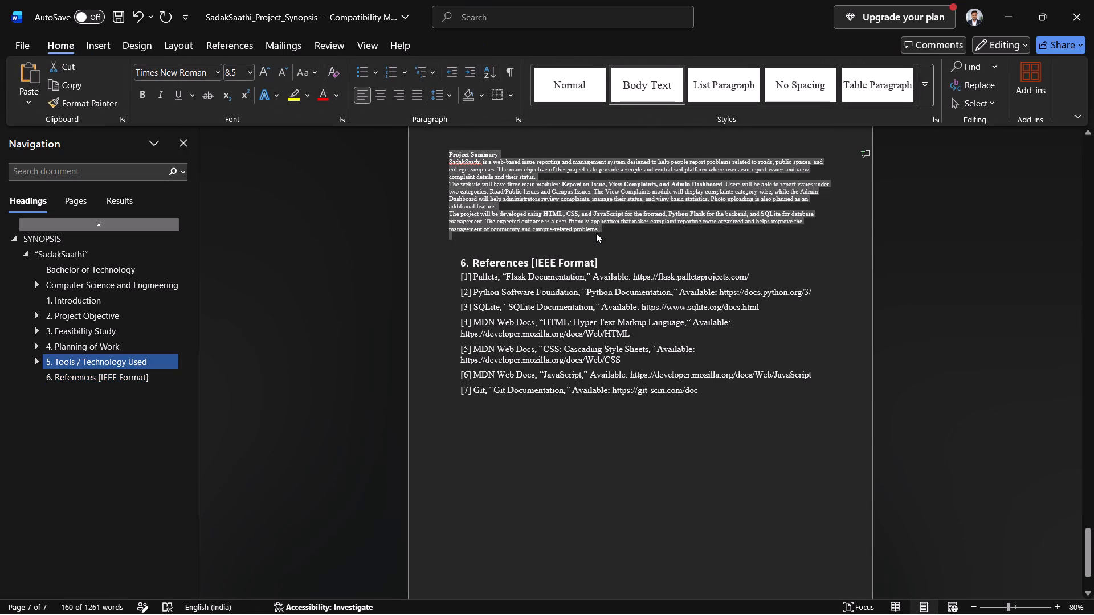
scroll(596, 233, up, 5)
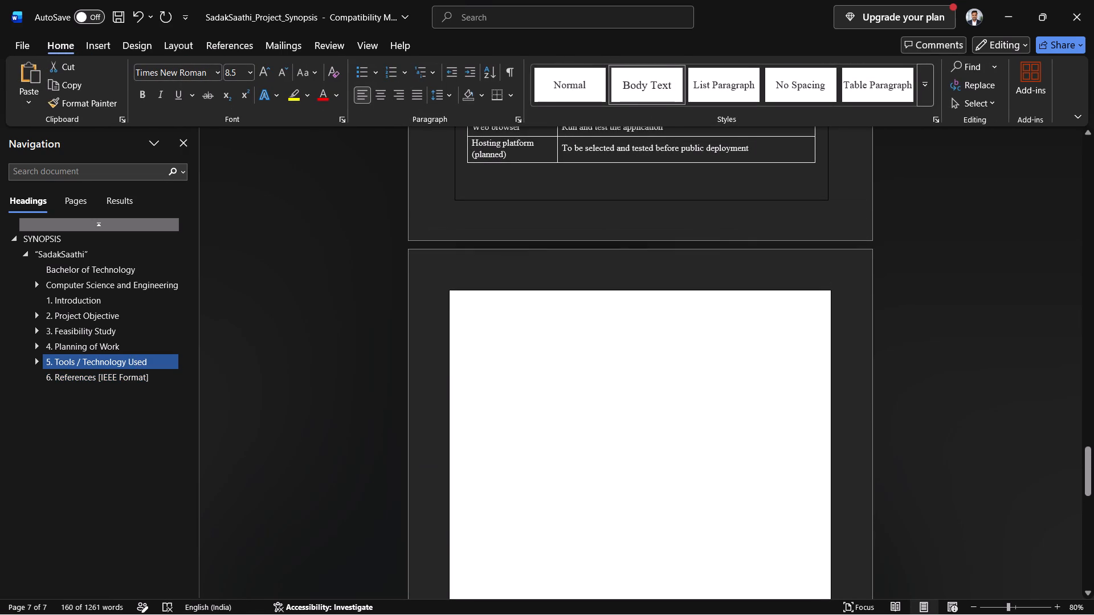
click(511, 319)
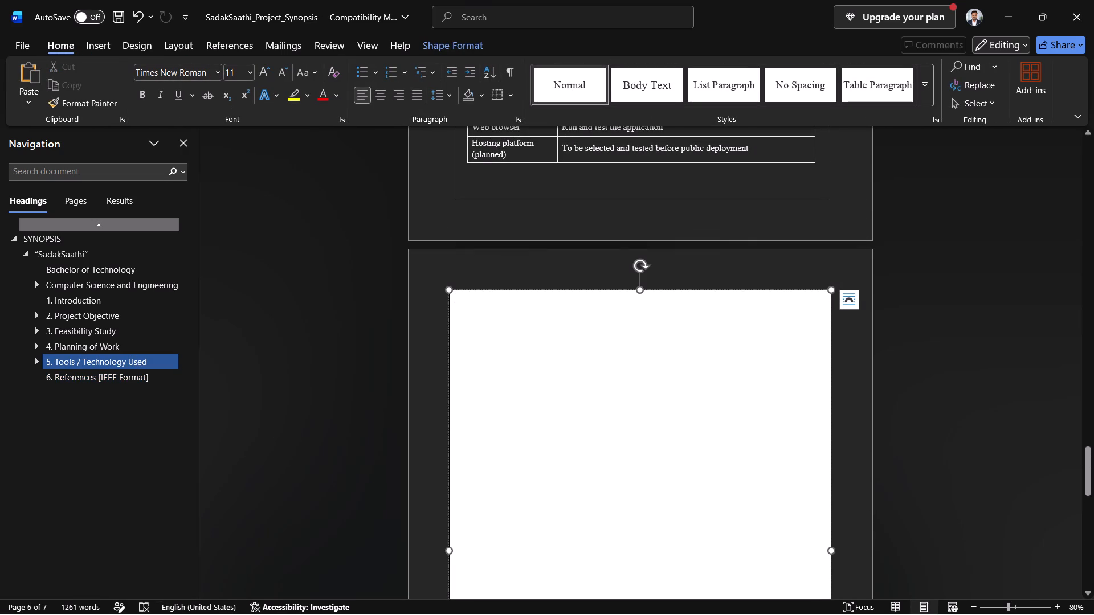
key(ctrl+v)
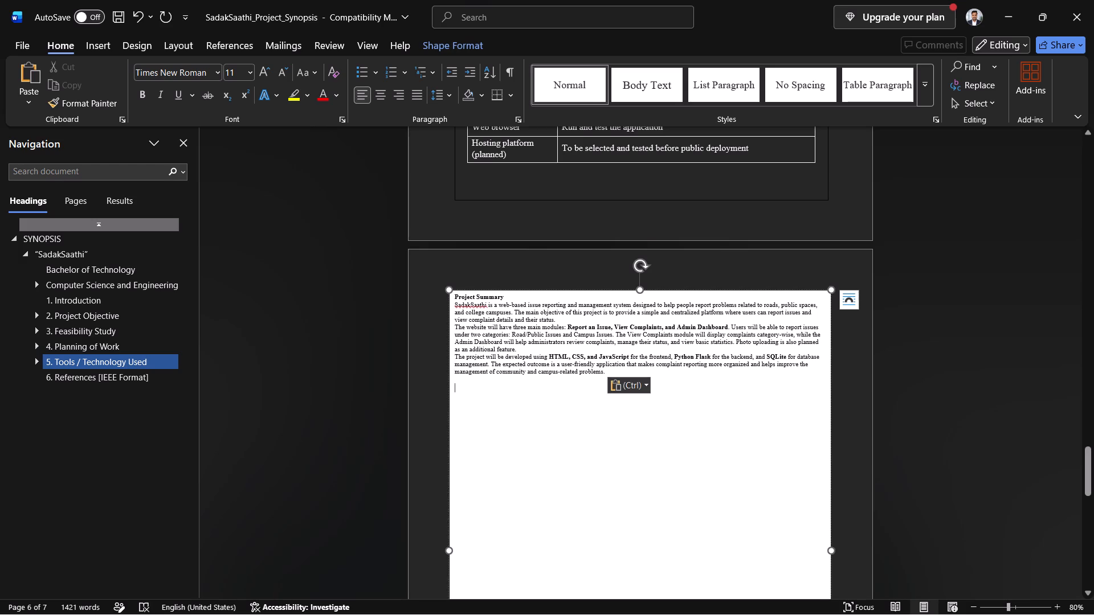
key(Return)
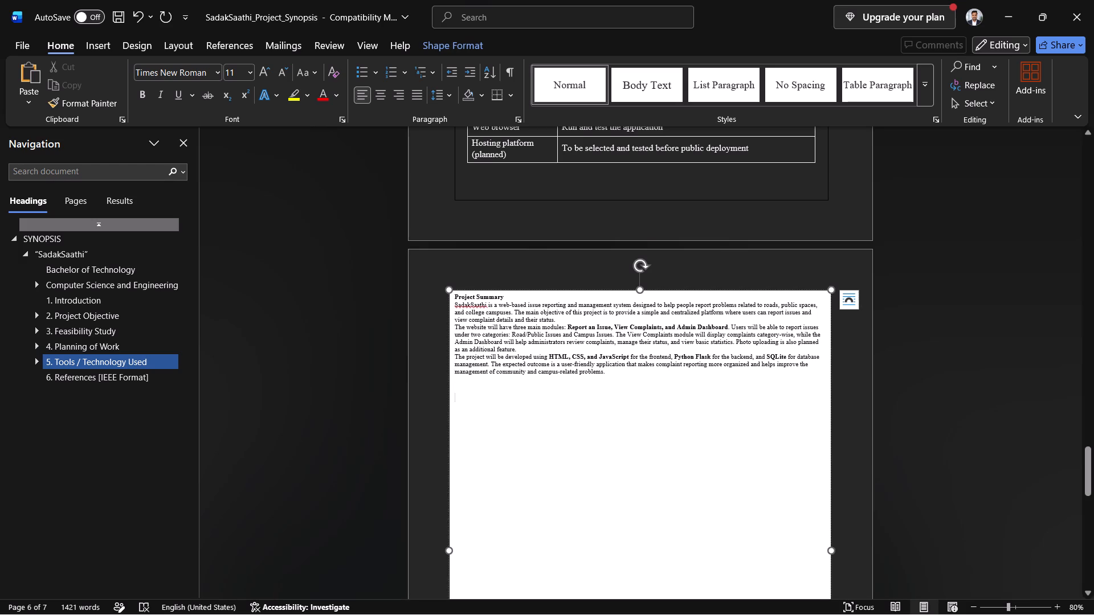
Enlarge the Project Summary heading in the text box to 16 pt.
drag(455, 297, 455, 296)
drag(455, 296, 511, 296)
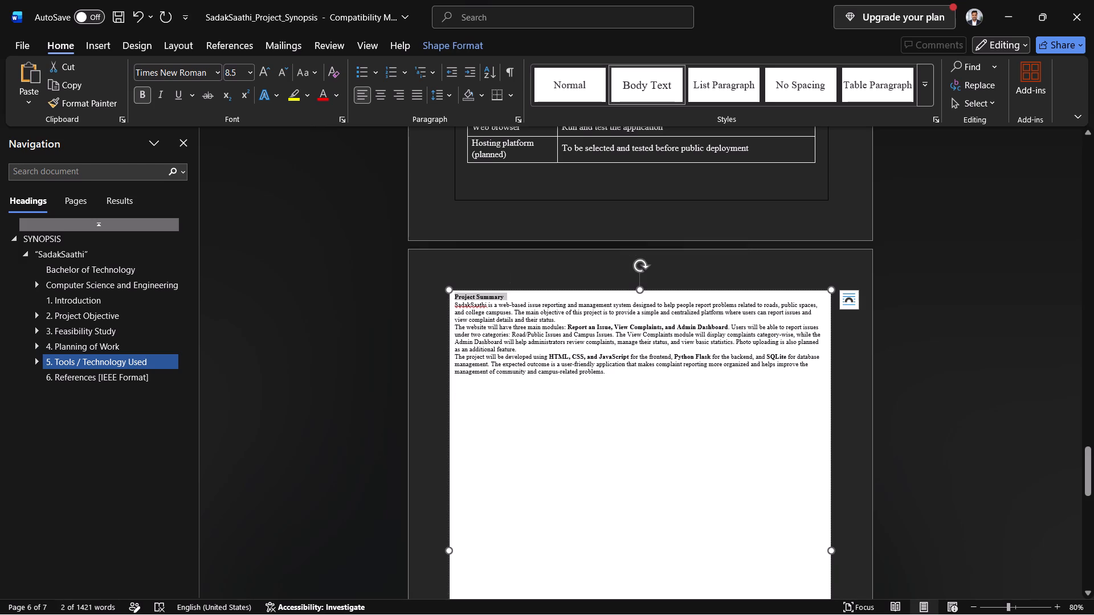
triple_click(263, 69)
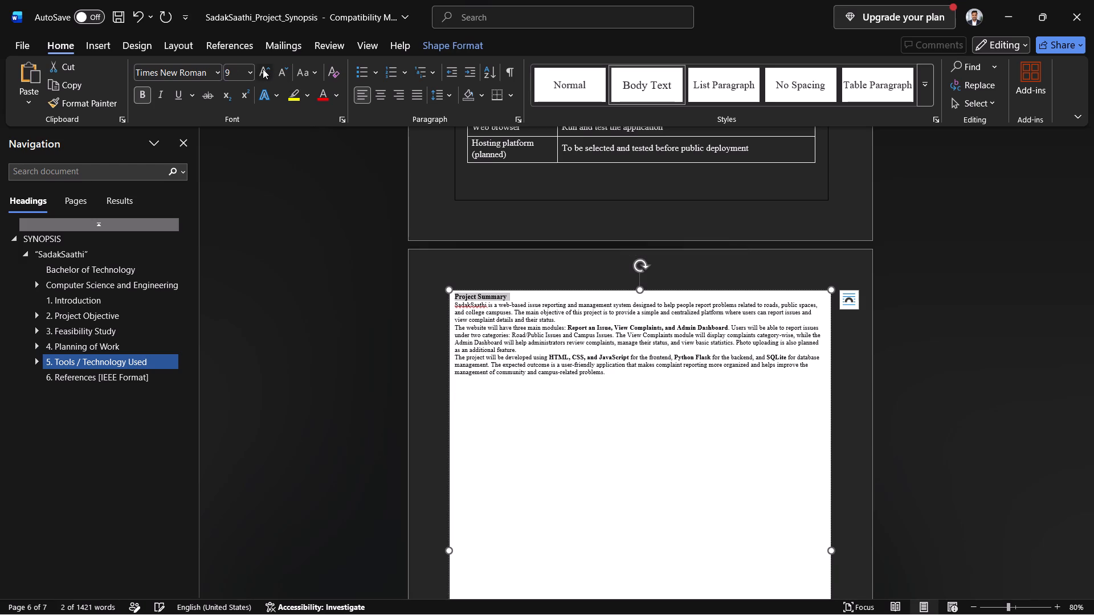
click(263, 69)
click(263, 69)
click(263, 69)
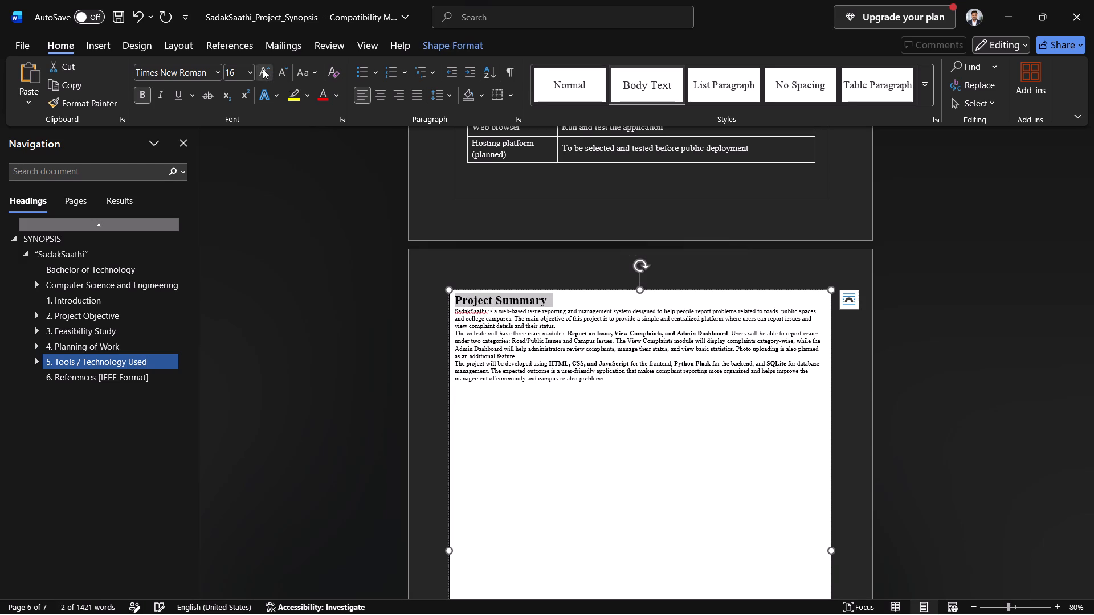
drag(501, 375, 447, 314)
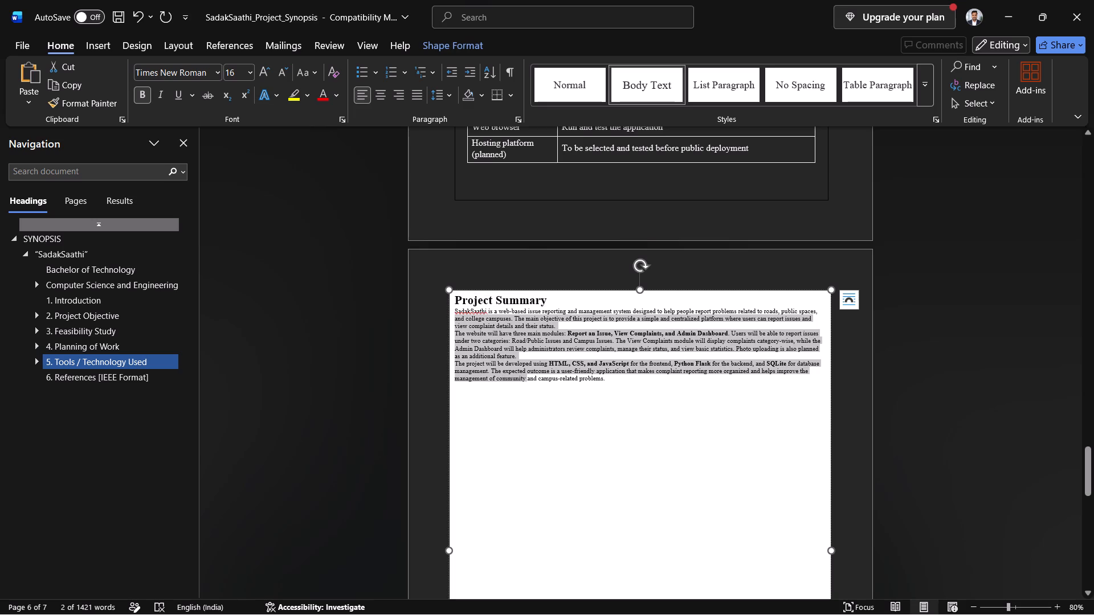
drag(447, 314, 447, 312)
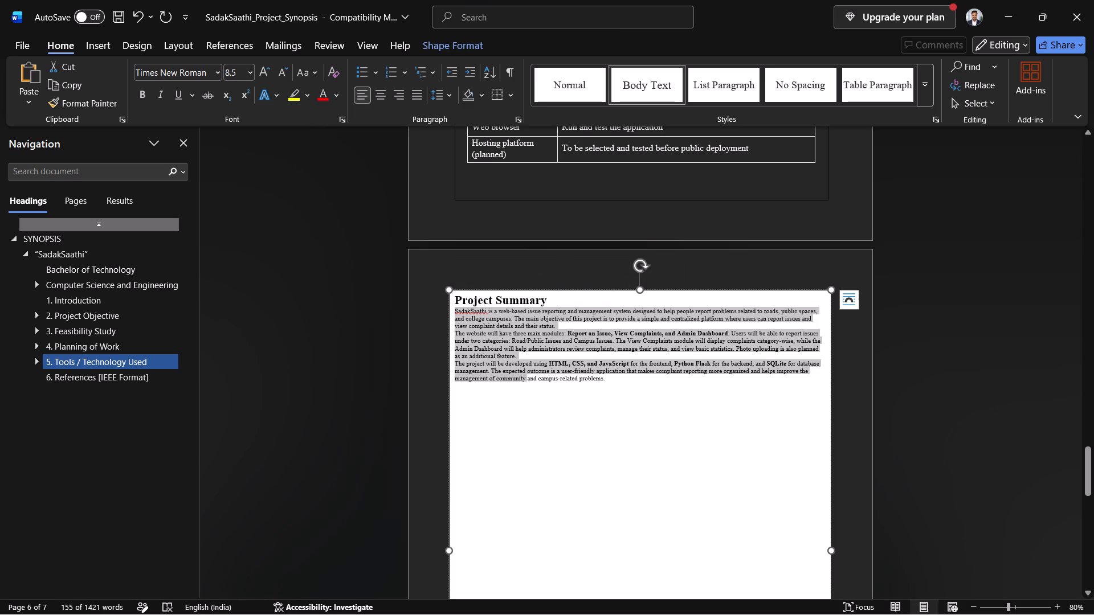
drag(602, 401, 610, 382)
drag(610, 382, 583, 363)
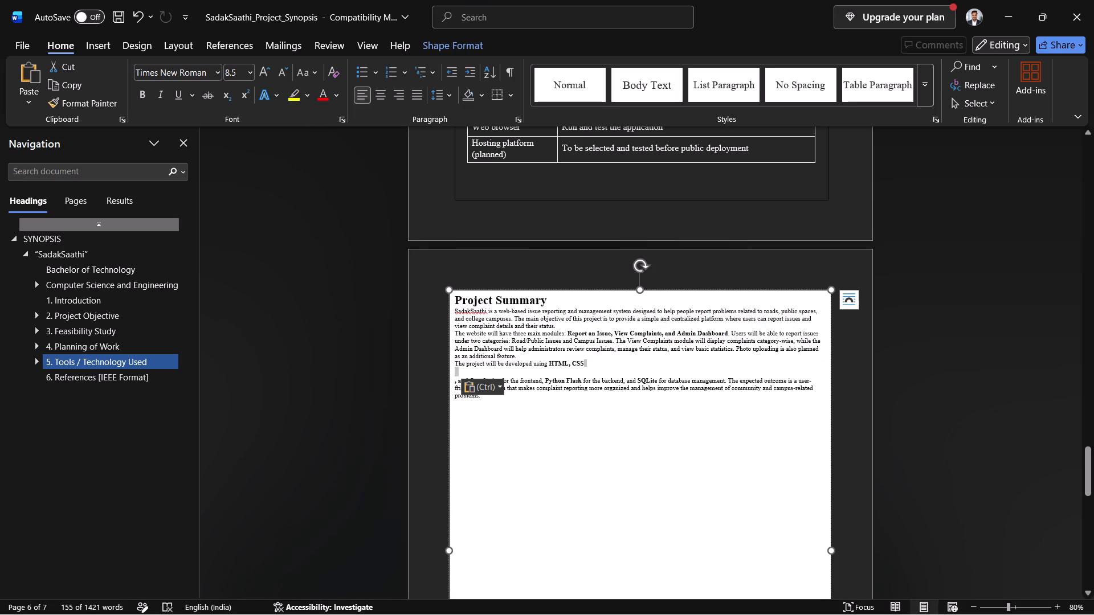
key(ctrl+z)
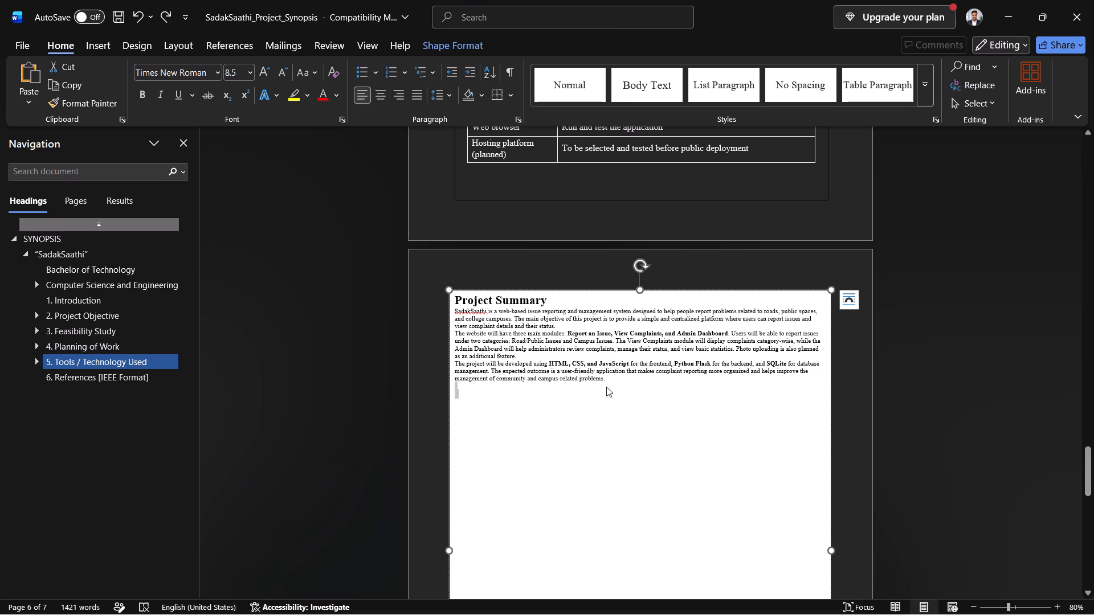
Set the Project Summary body paragraphs in the text box to 12 pt.
drag(605, 380, 494, 323)
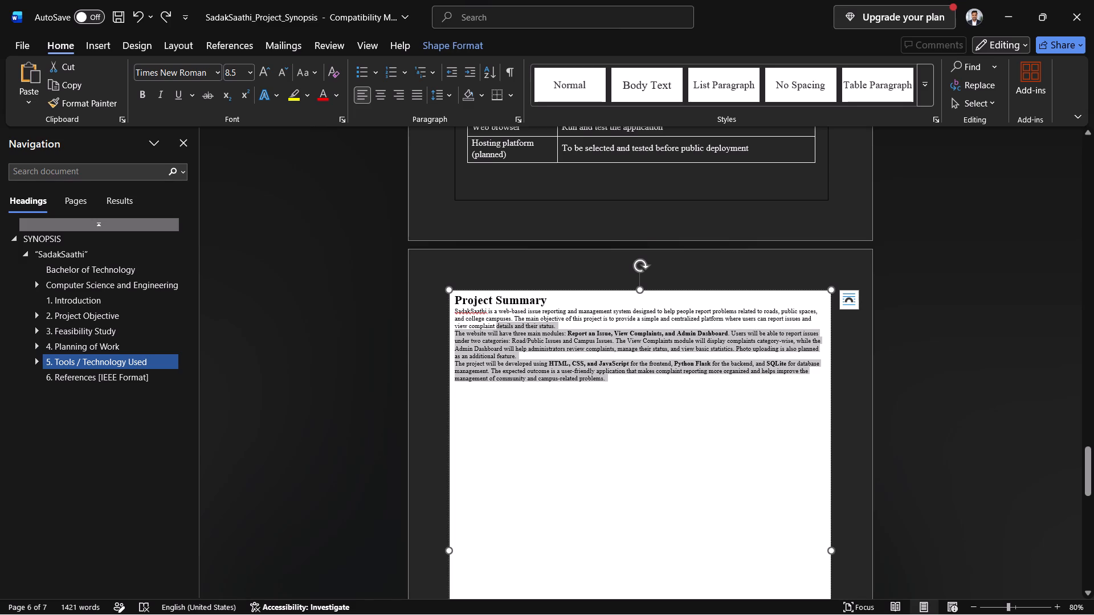
drag(494, 323, 463, 311)
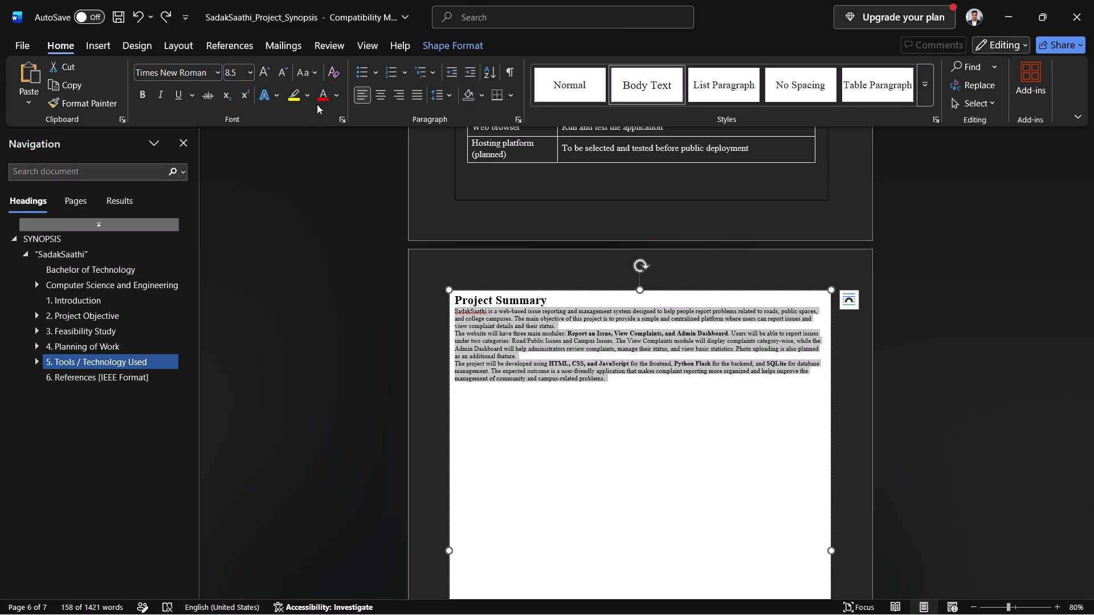
click(267, 69)
double_click(285, 68)
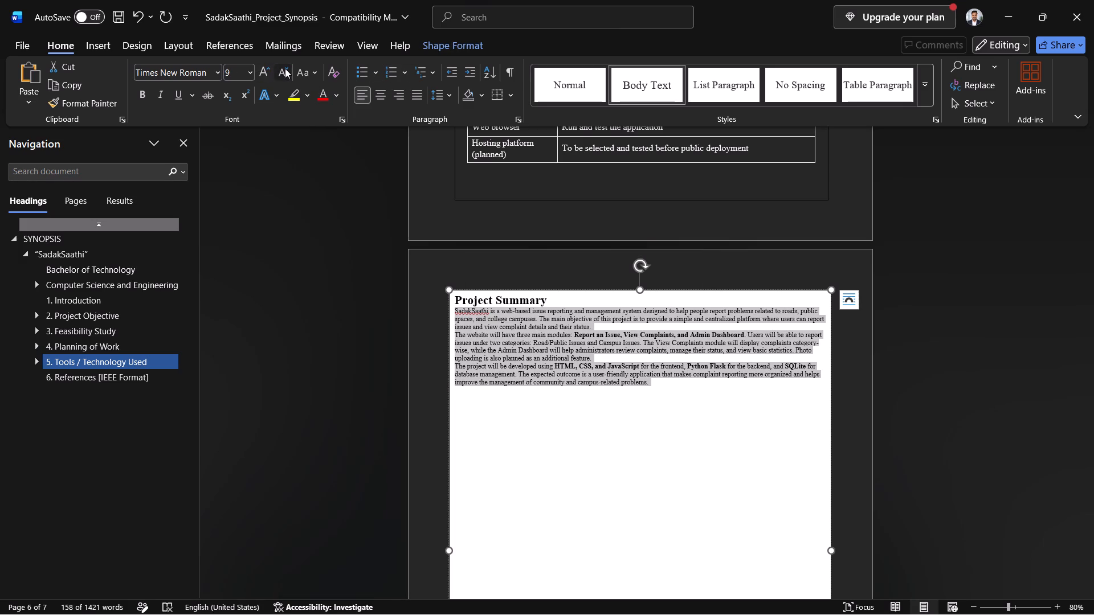
click(285, 68)
triple_click(264, 68)
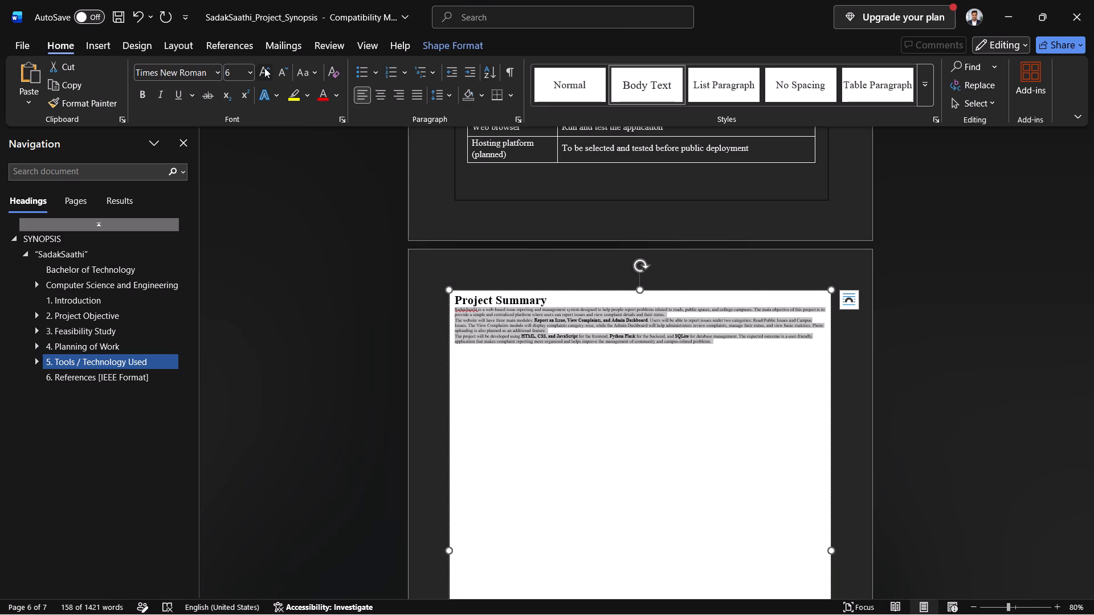
double_click(264, 68)
click(264, 68)
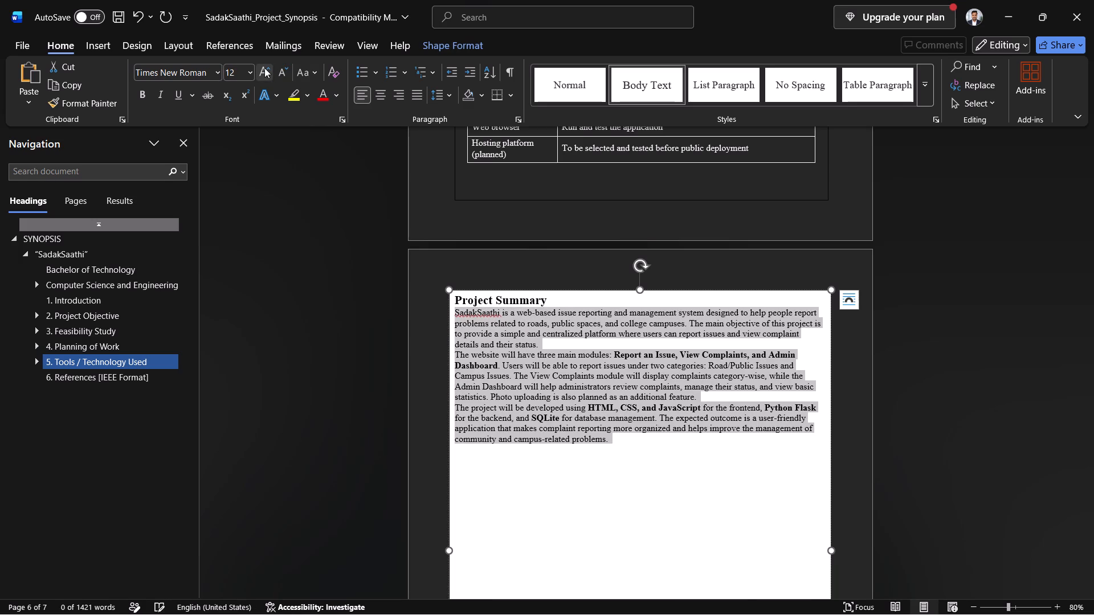
click(326, 256)
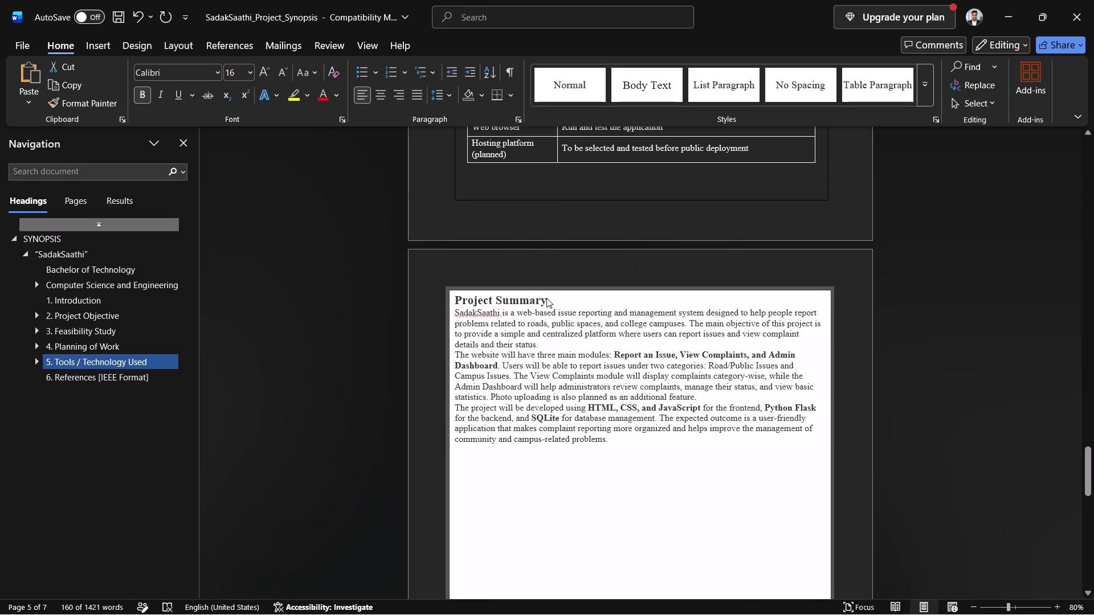
Compare the font of the Project Summary heading and body with the page 5 table text and the 5.2 heading.
click(546, 298)
click(536, 299)
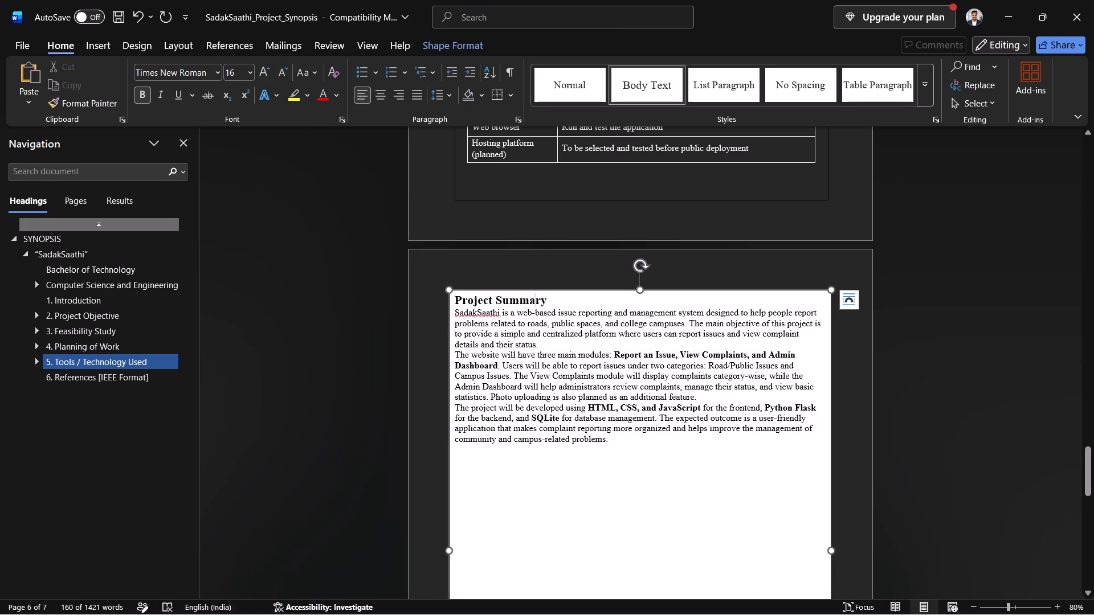
click(531, 300)
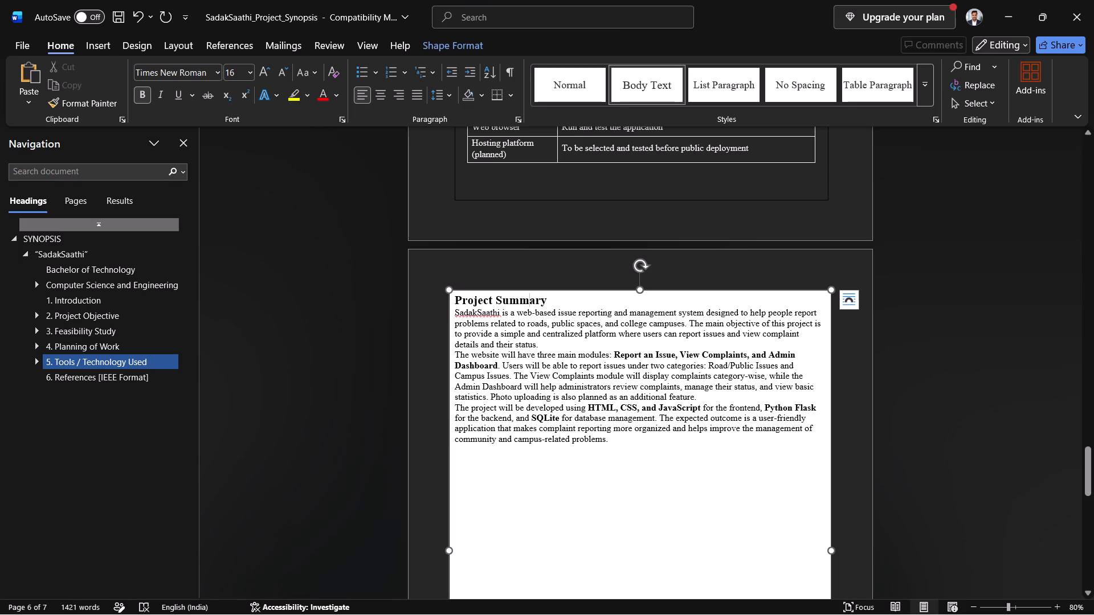
click(600, 150)
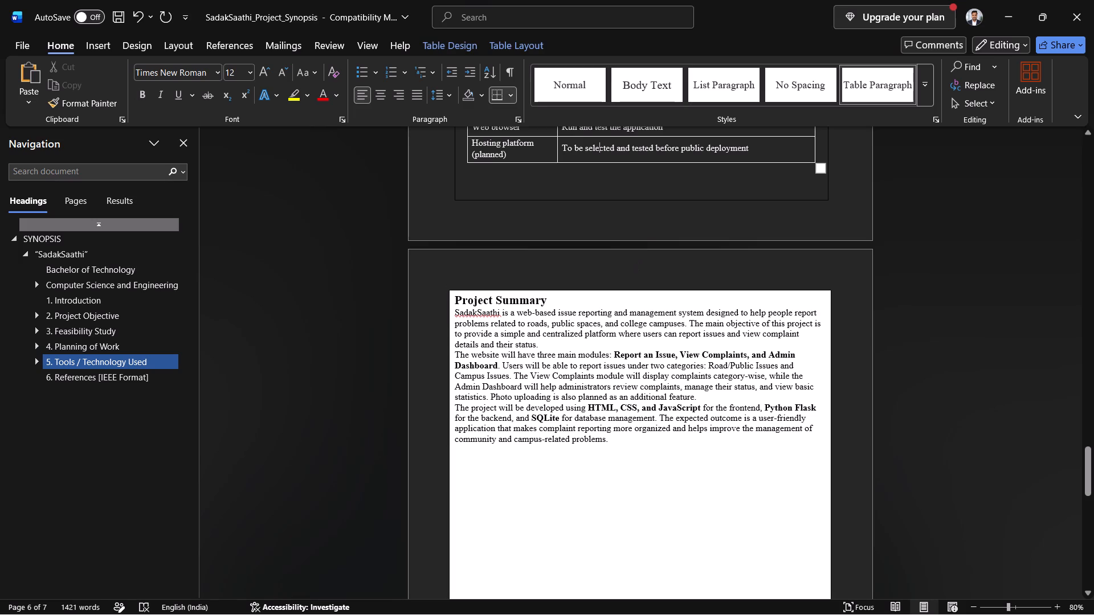
click(551, 362)
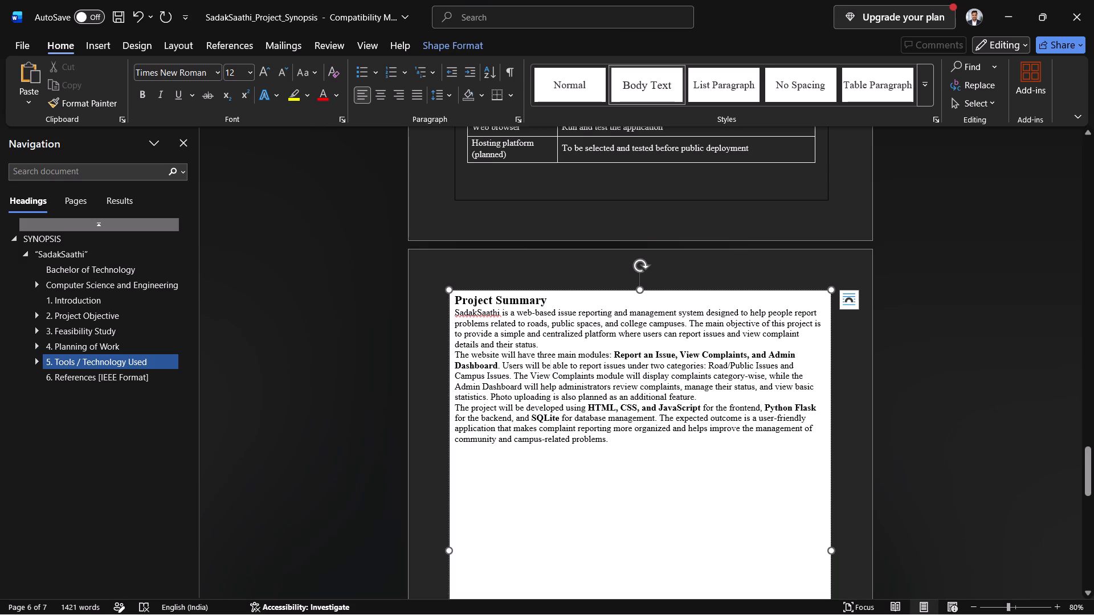
click(509, 301)
scroll(581, 293, up, 4)
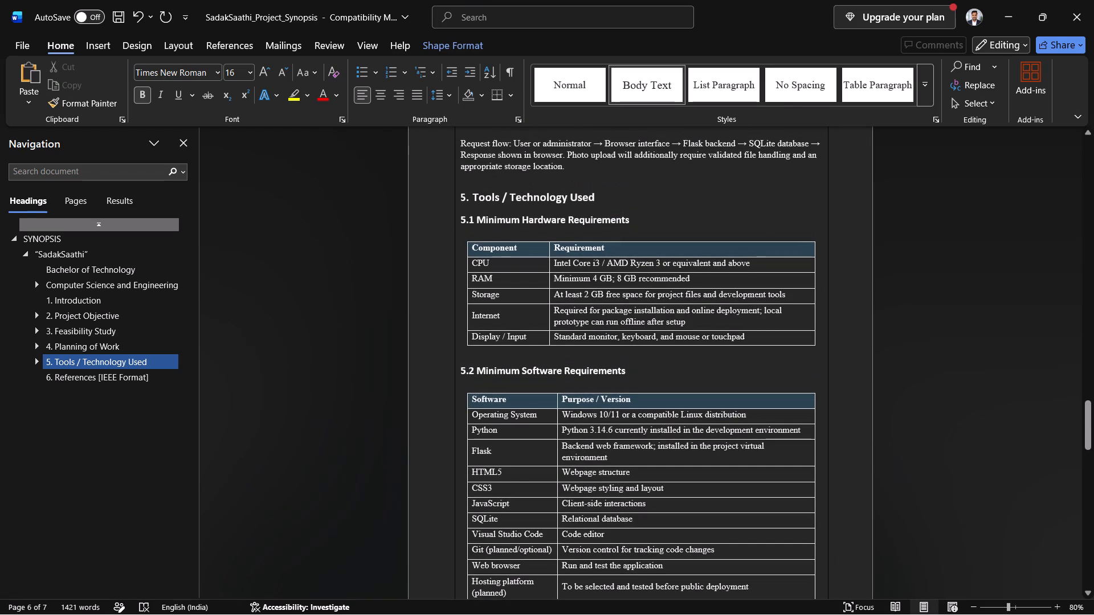
click(531, 372)
scroll(531, 372, down, 5)
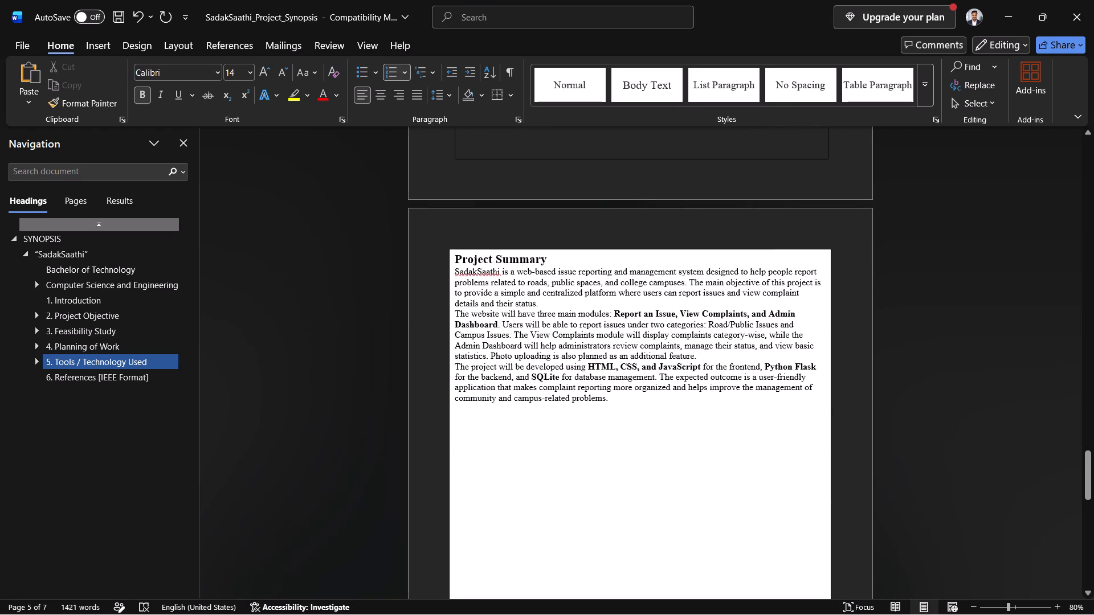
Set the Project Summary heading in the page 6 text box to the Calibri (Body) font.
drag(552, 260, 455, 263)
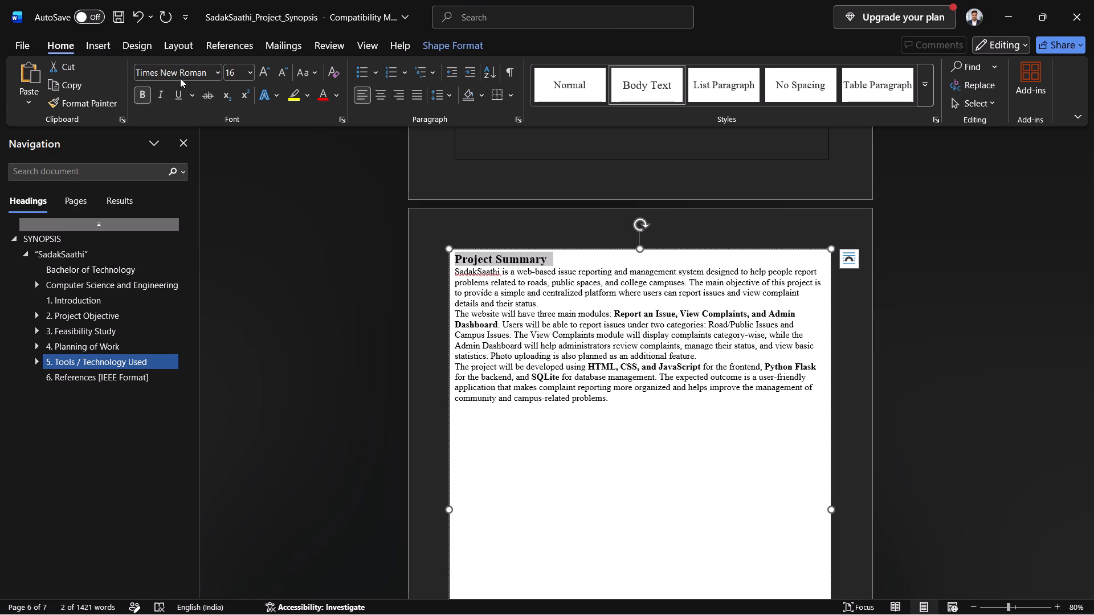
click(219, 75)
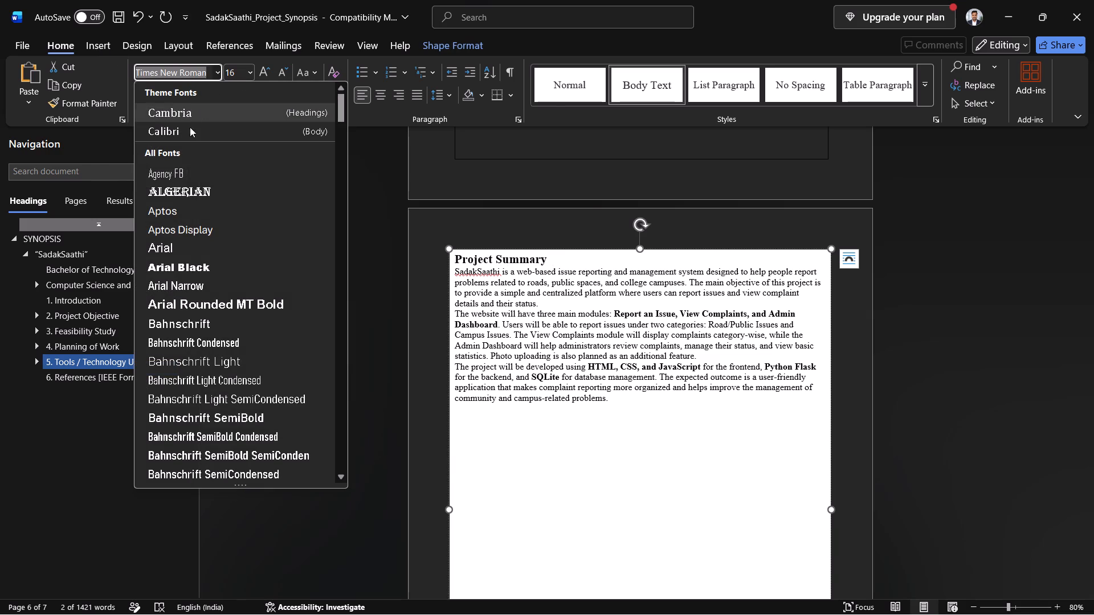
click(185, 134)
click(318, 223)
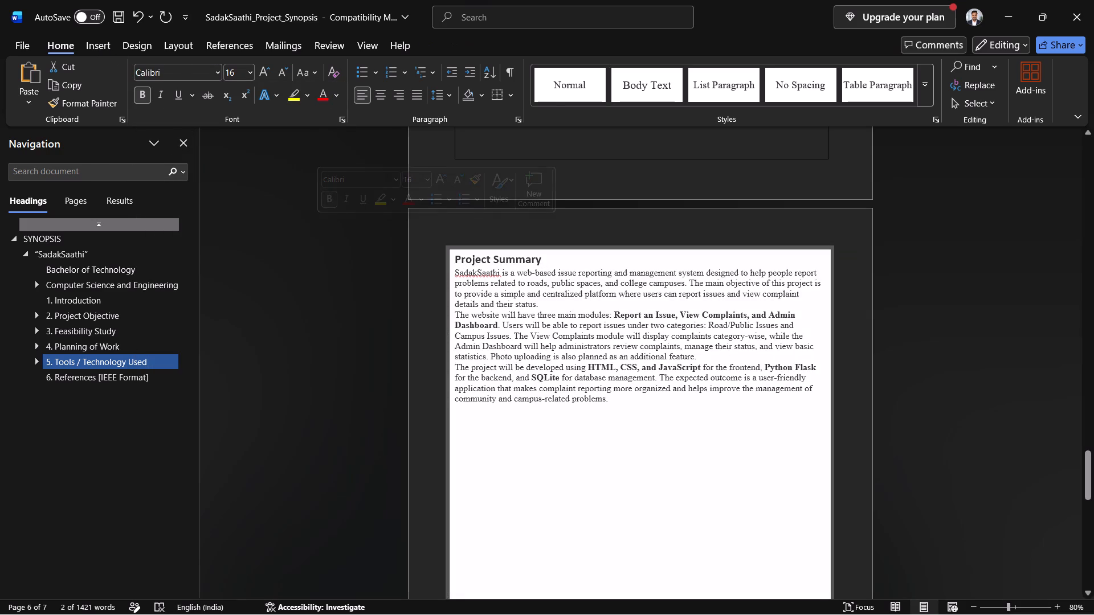
Number the Project Summary heading by adding "6." directly before its text.
click(458, 256)
click(453, 259)
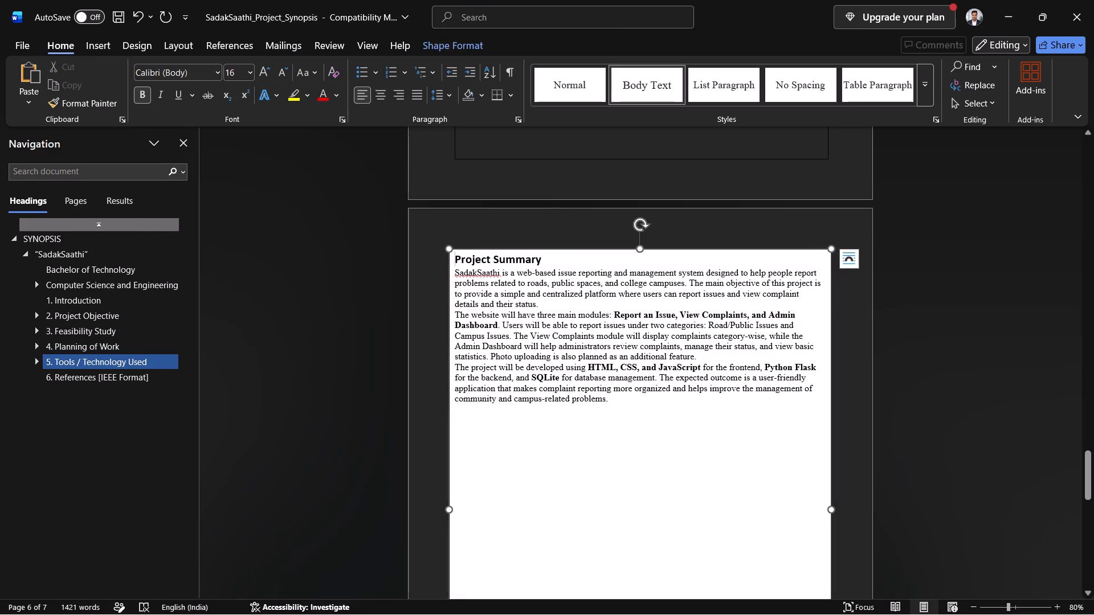
text(6.)
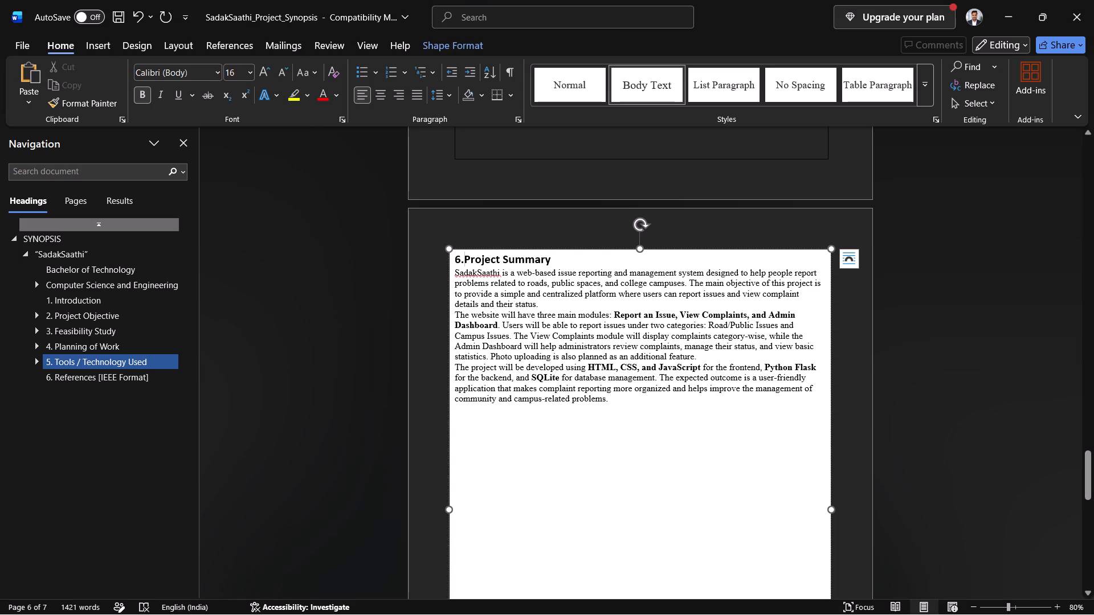
click(459, 260)
Check the 5.2 heading's font, and set the whole "6.Project Summary" heading to Cambria (Headings).
scroll(553, 387, up, 4)
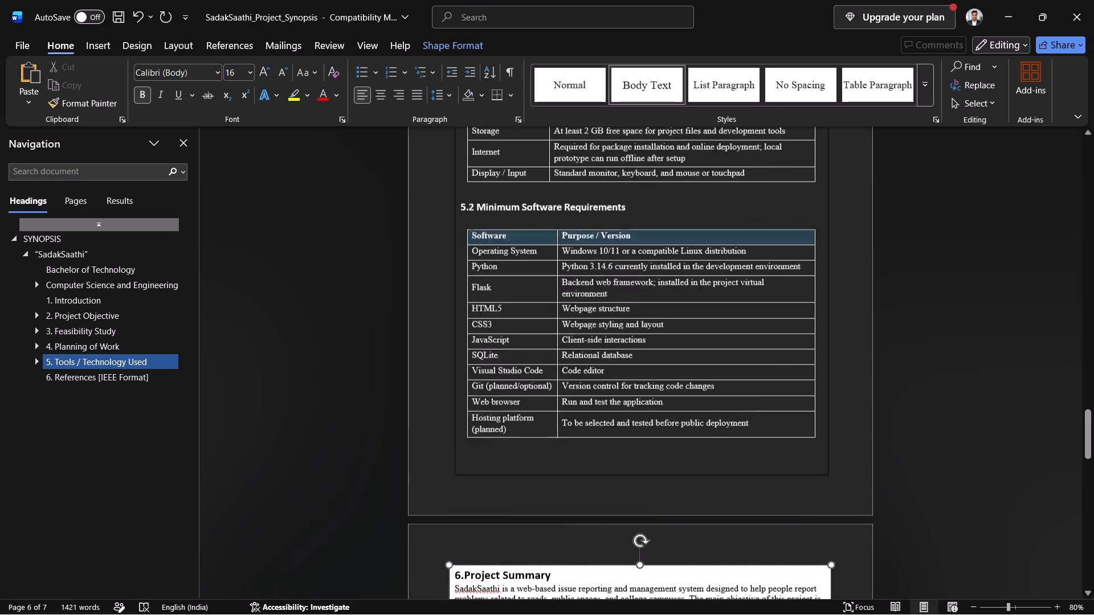
scroll(553, 387, up, 1)
click(553, 315)
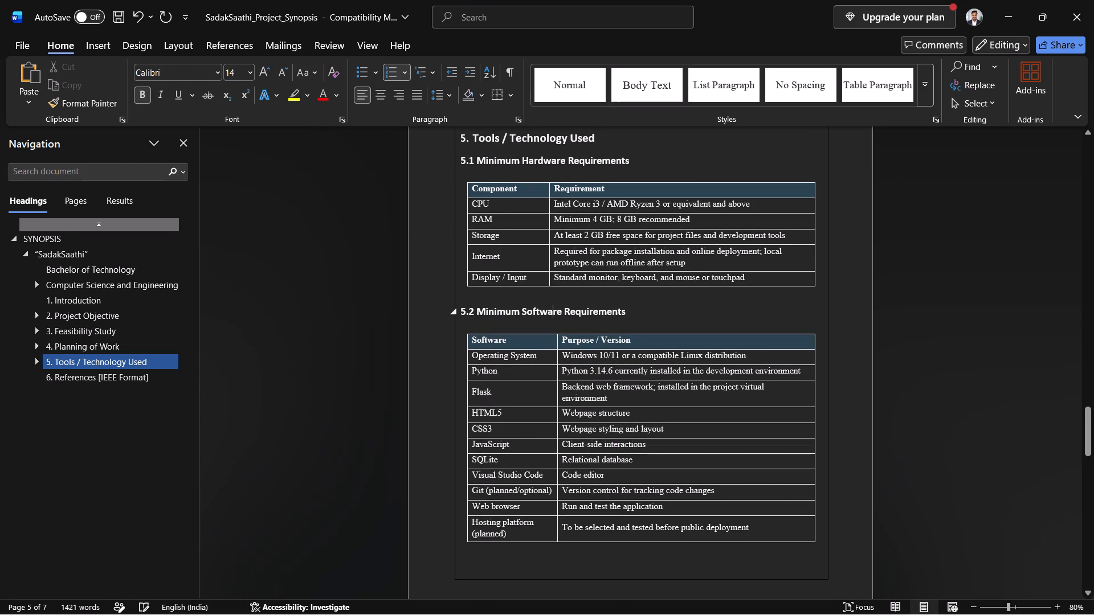
scroll(553, 315, down, 3)
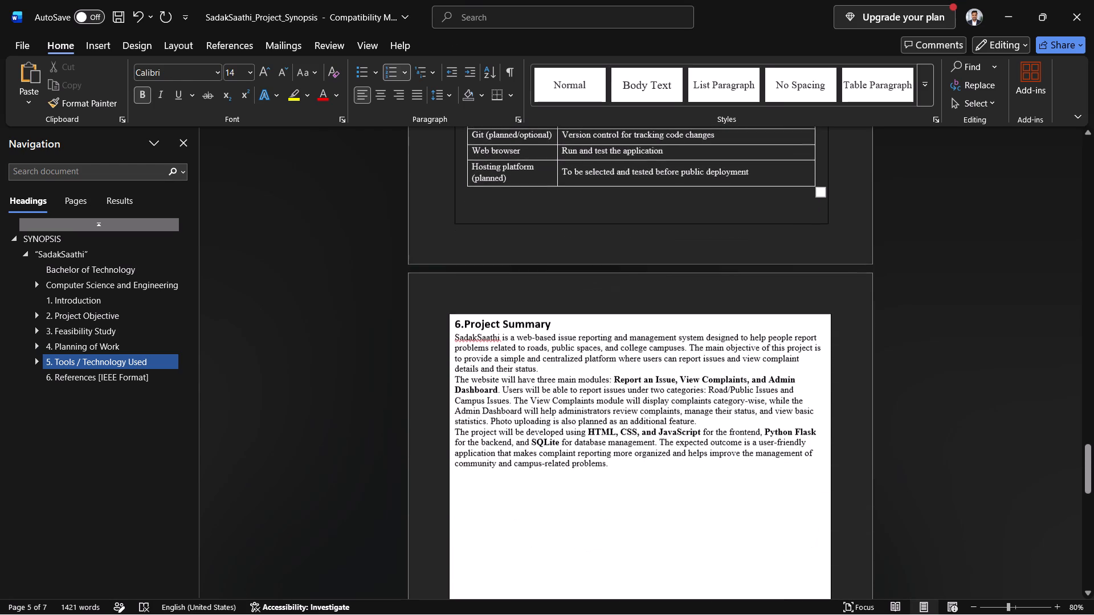
click(525, 323)
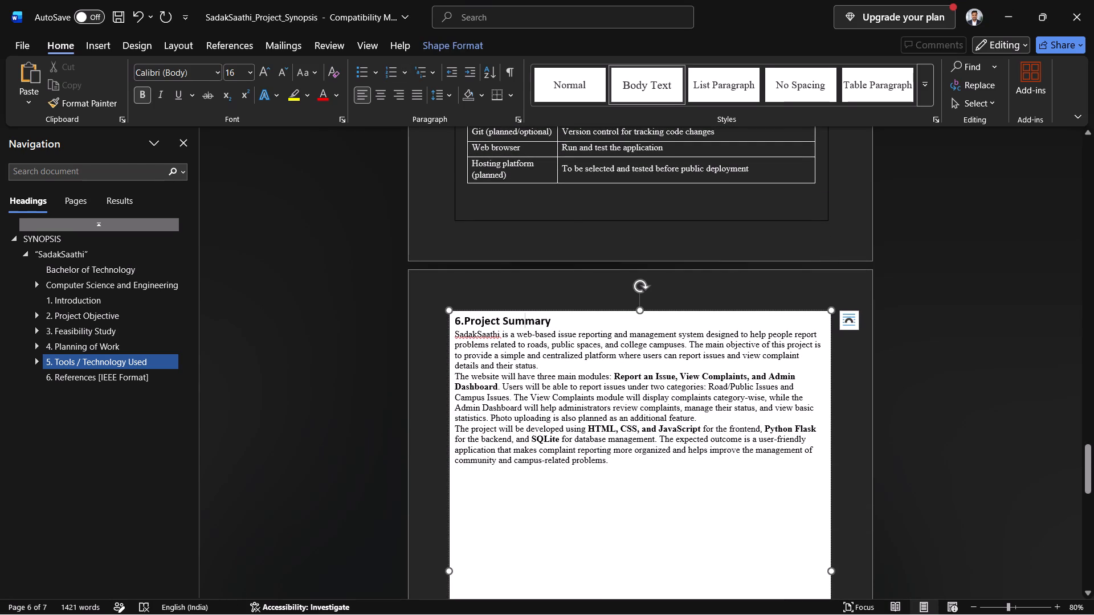
drag(562, 322, 459, 325)
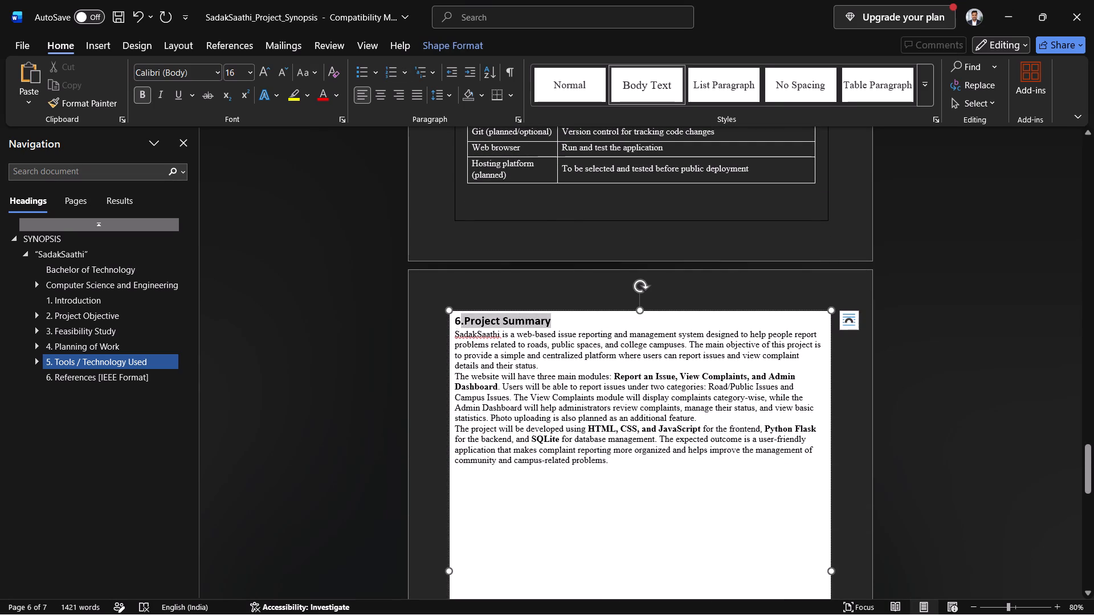
drag(459, 325, 451, 319)
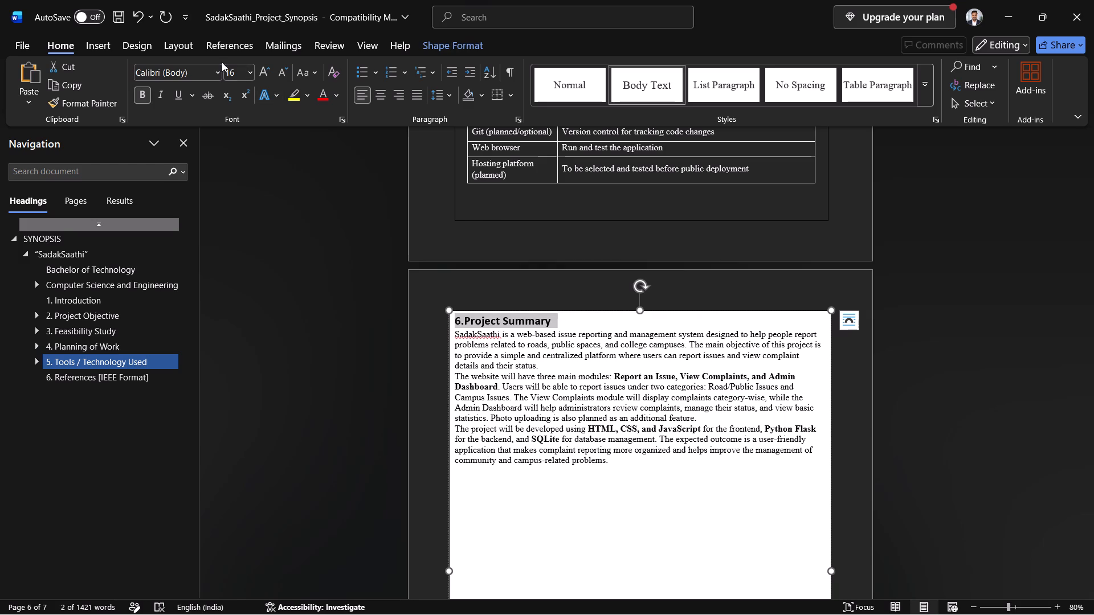
click(217, 72)
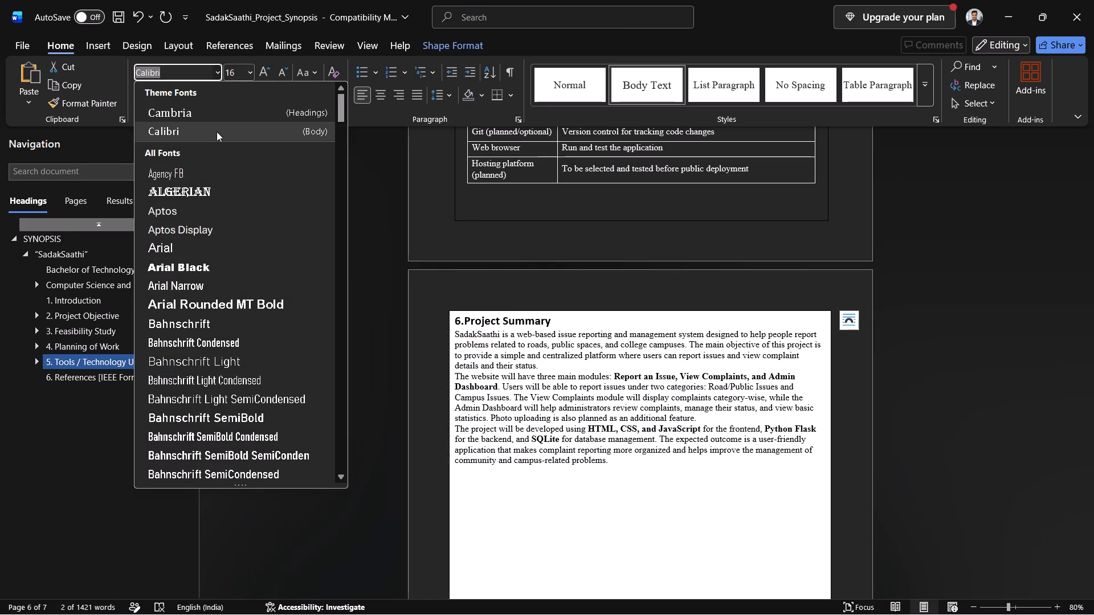
scroll(217, 132, up, 1)
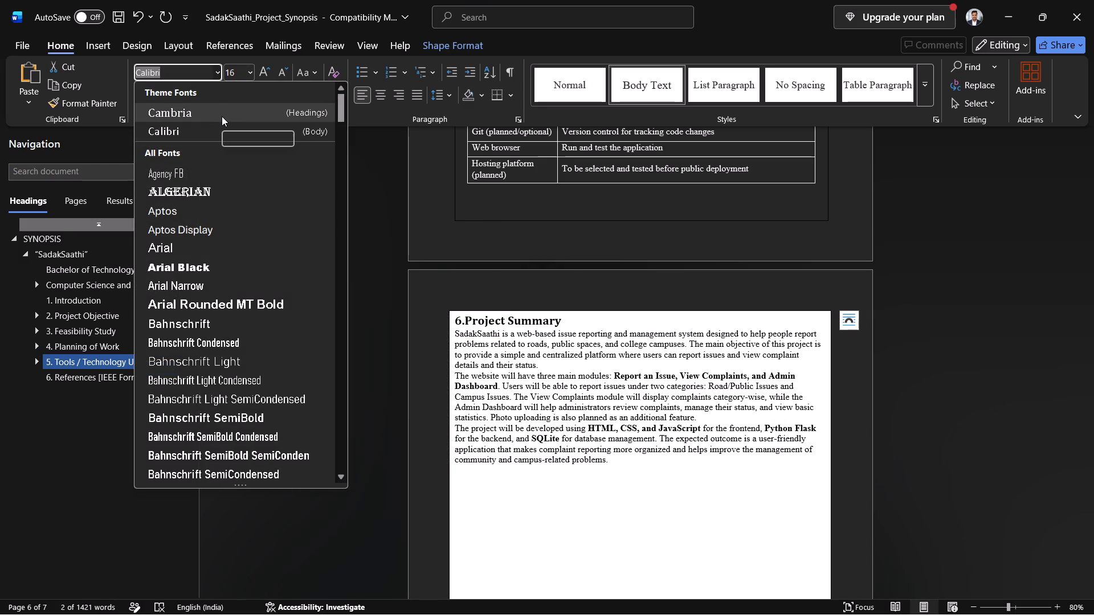
text(calib)
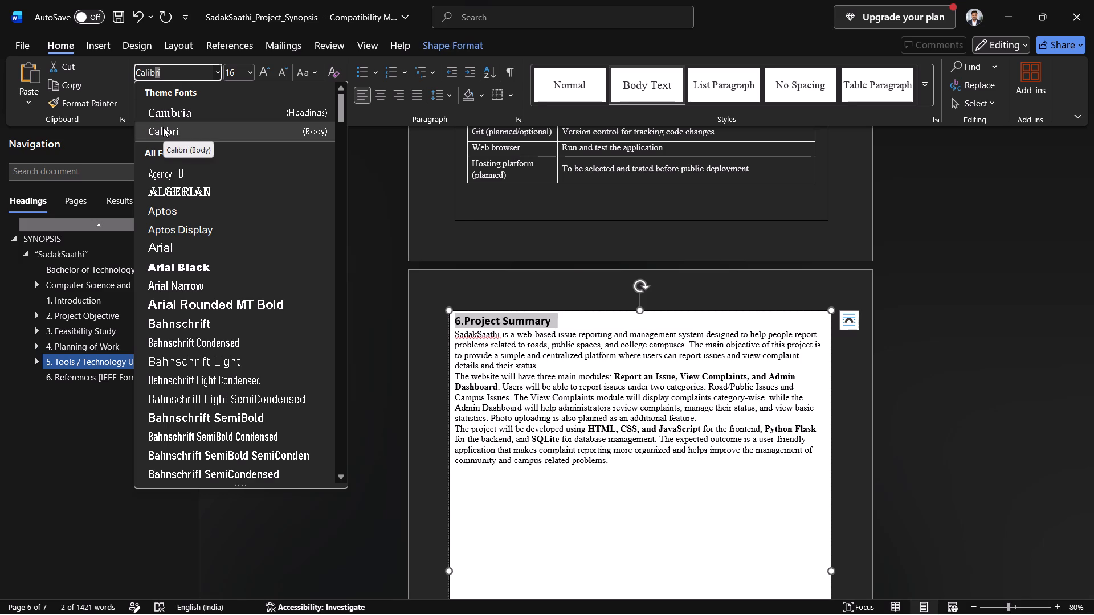
click(174, 109)
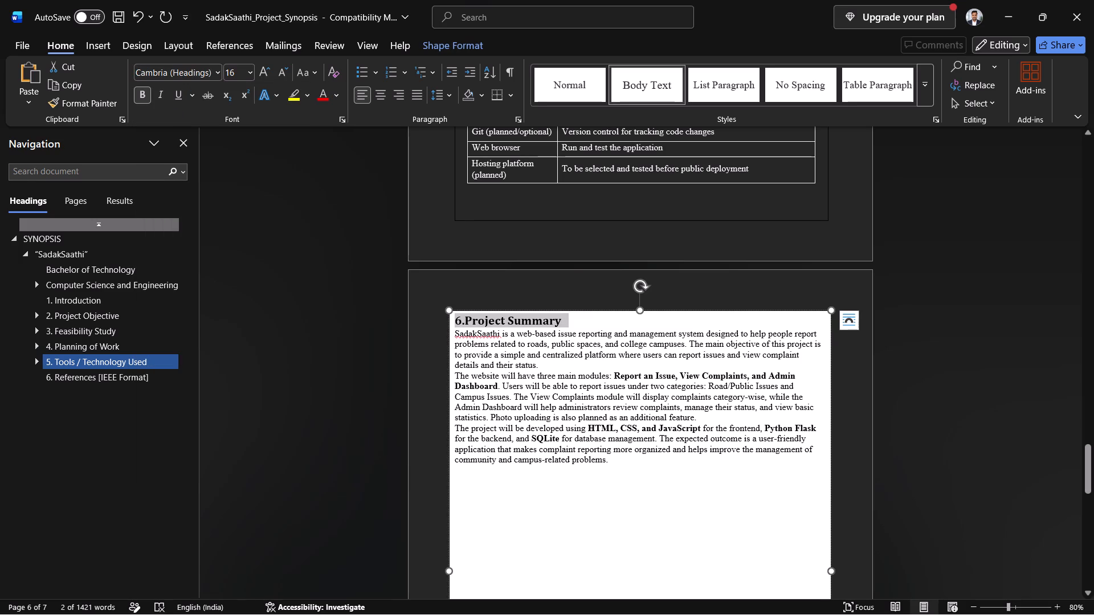
Examine the font of the 5.2 Minimum Software Requirements heading against the available fonts and the Project Summary text.
scroll(427, 256, up, 3)
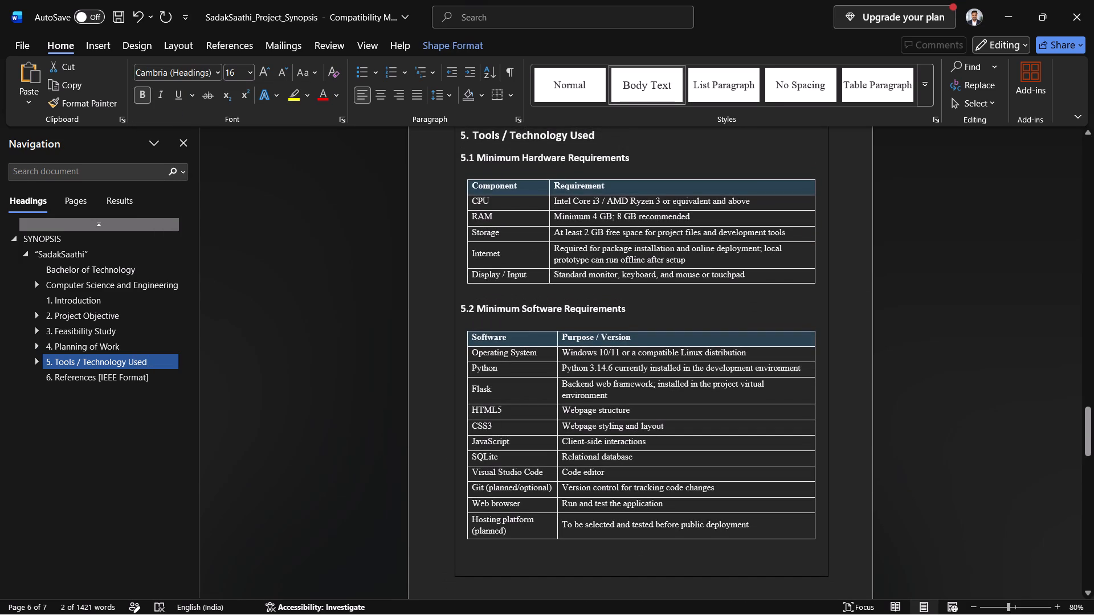
click(509, 309)
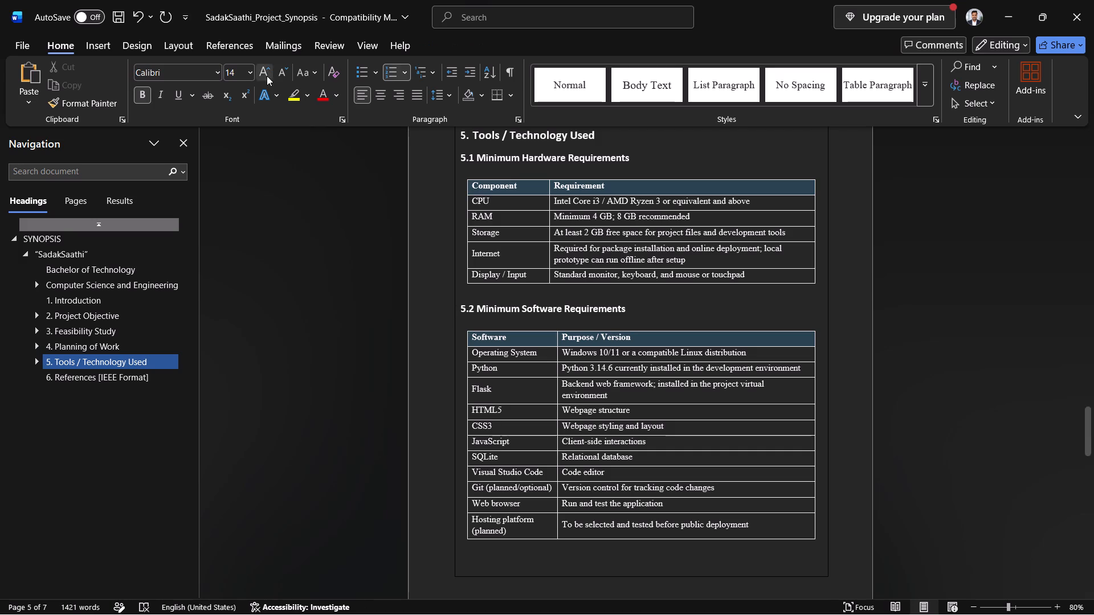
click(212, 71)
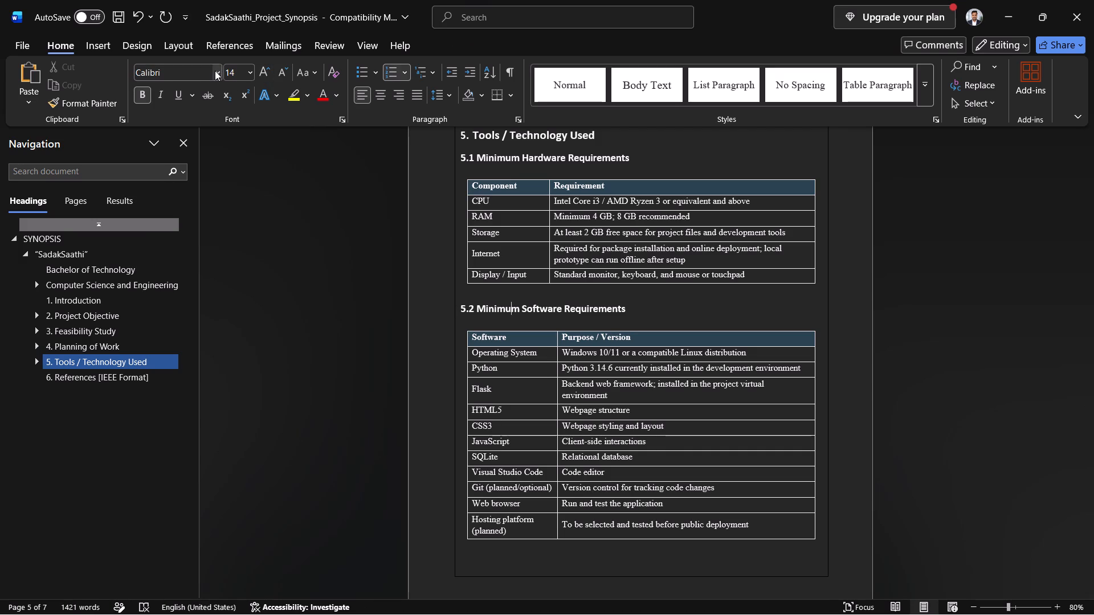
click(215, 71)
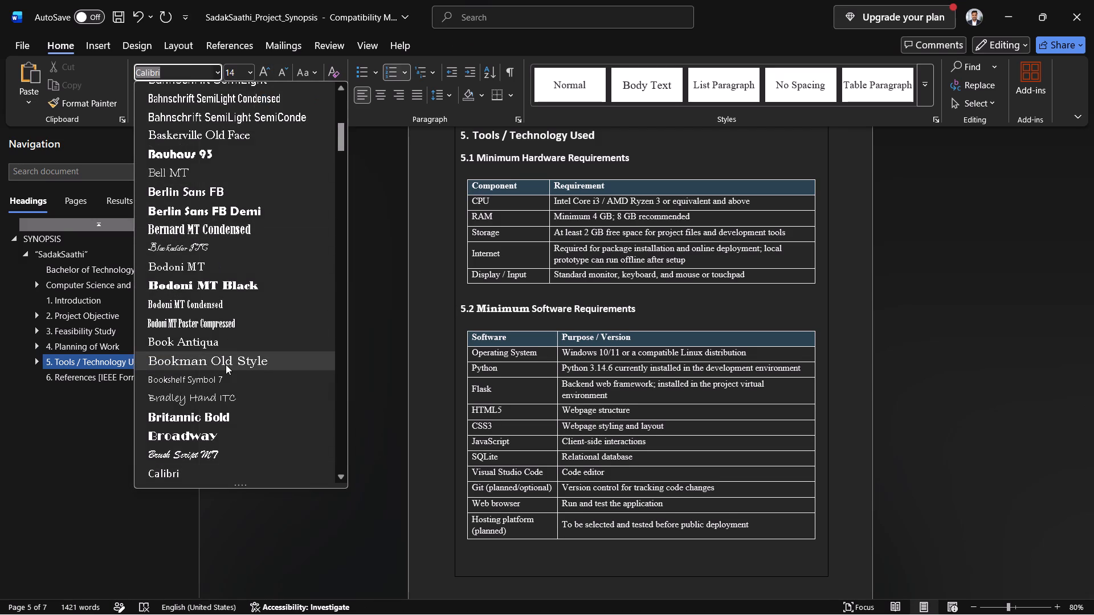
scroll(226, 364, up, 3)
scroll(226, 364, down, 3)
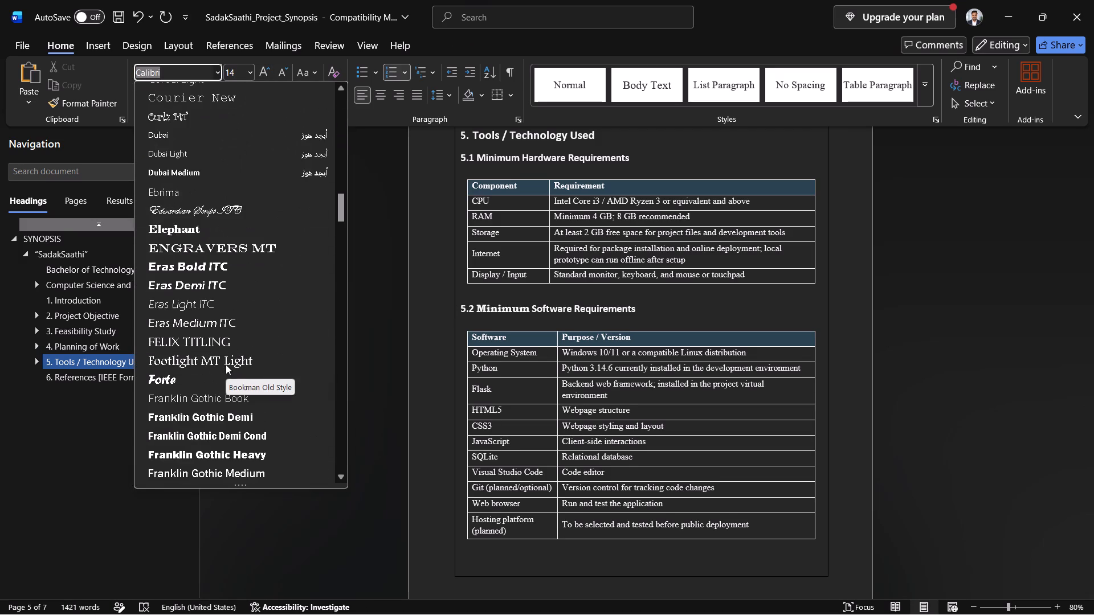
scroll(330, 316, up, 2)
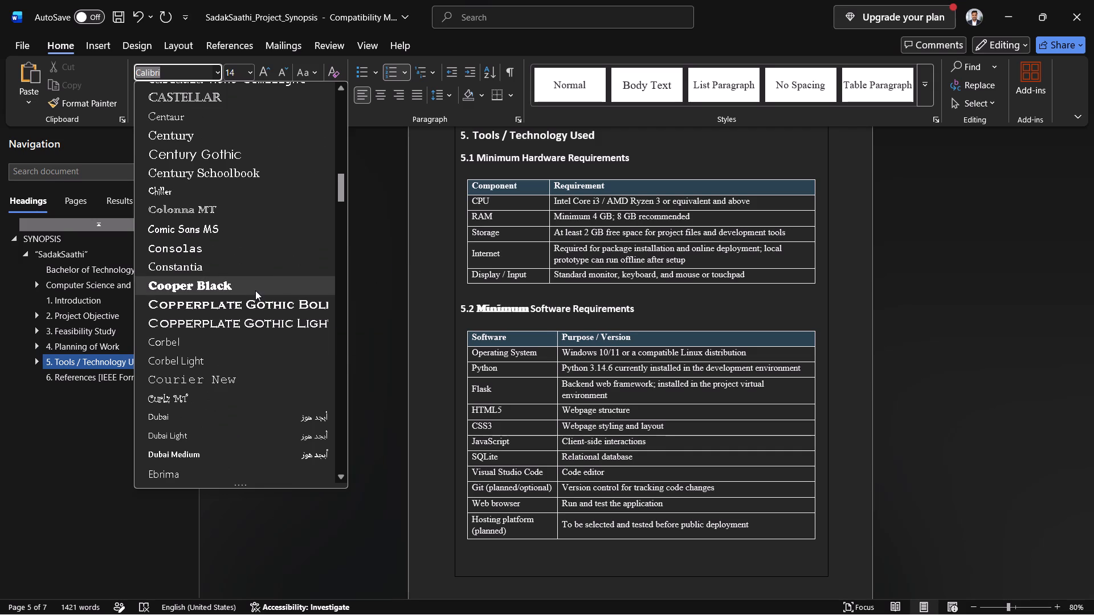
click(499, 310)
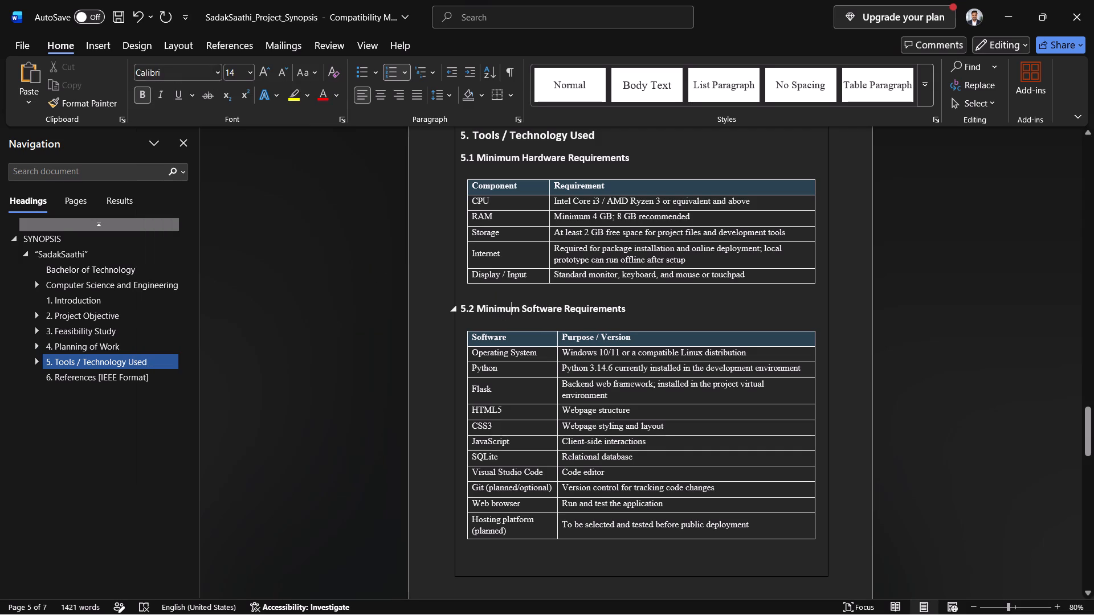
click(499, 310)
click(215, 72)
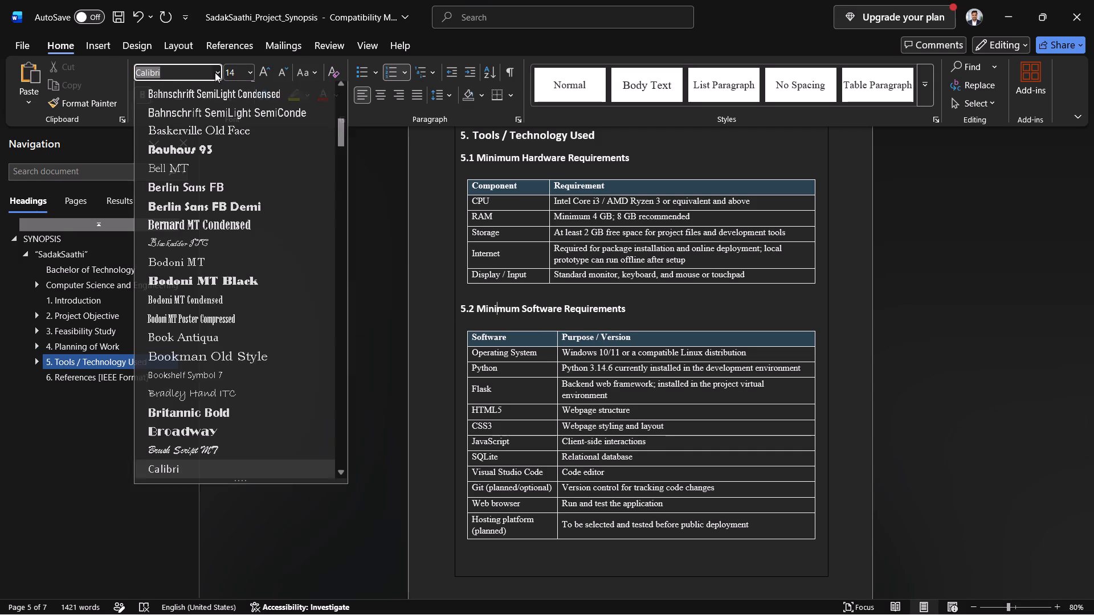
click(395, 184)
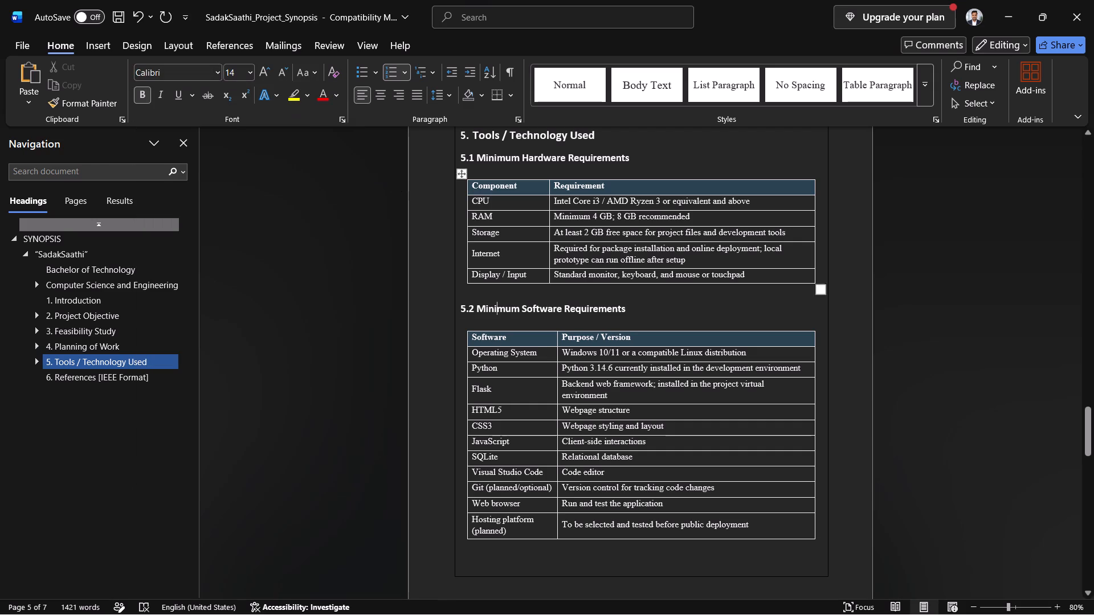
scroll(511, 393, up, 2)
scroll(511, 393, down, 3)
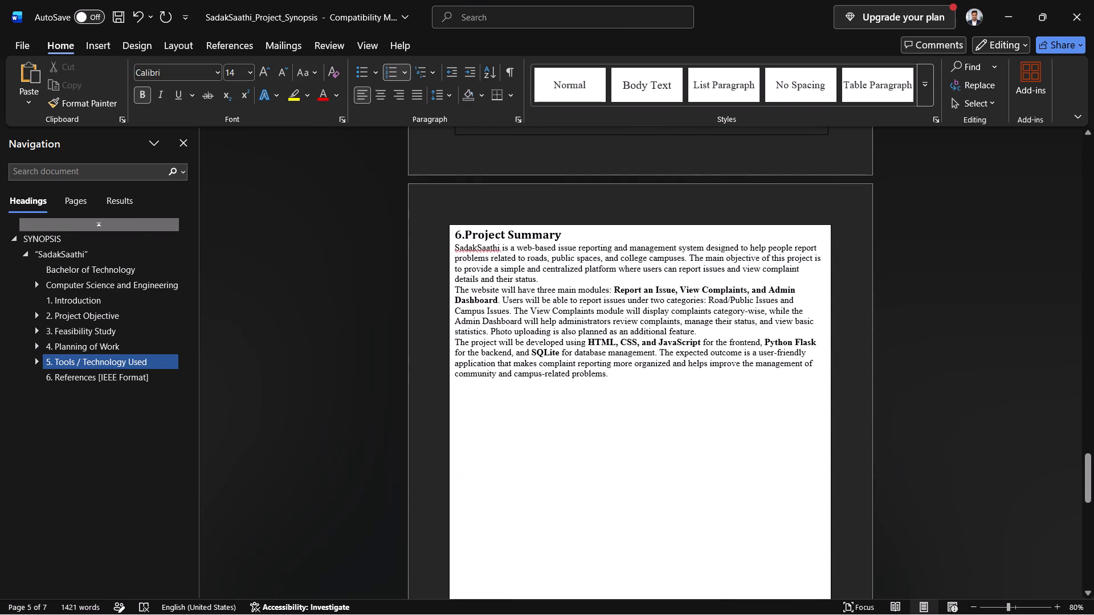
click(517, 243)
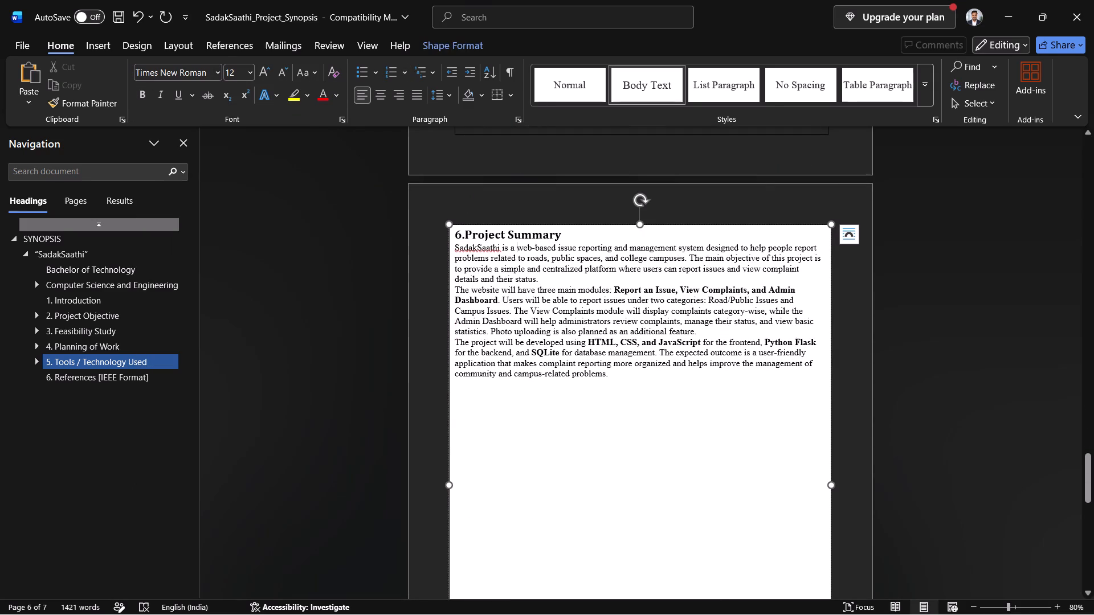
Change the word "Summary" in the "6.Project Summary" heading to the Calibri font.
click(514, 236)
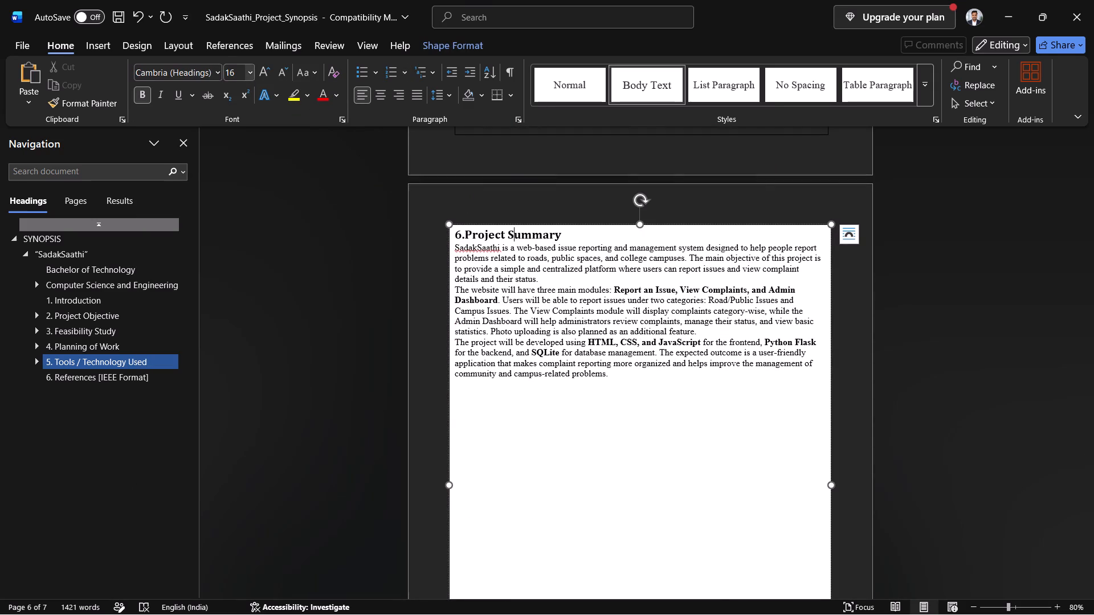
click(219, 76)
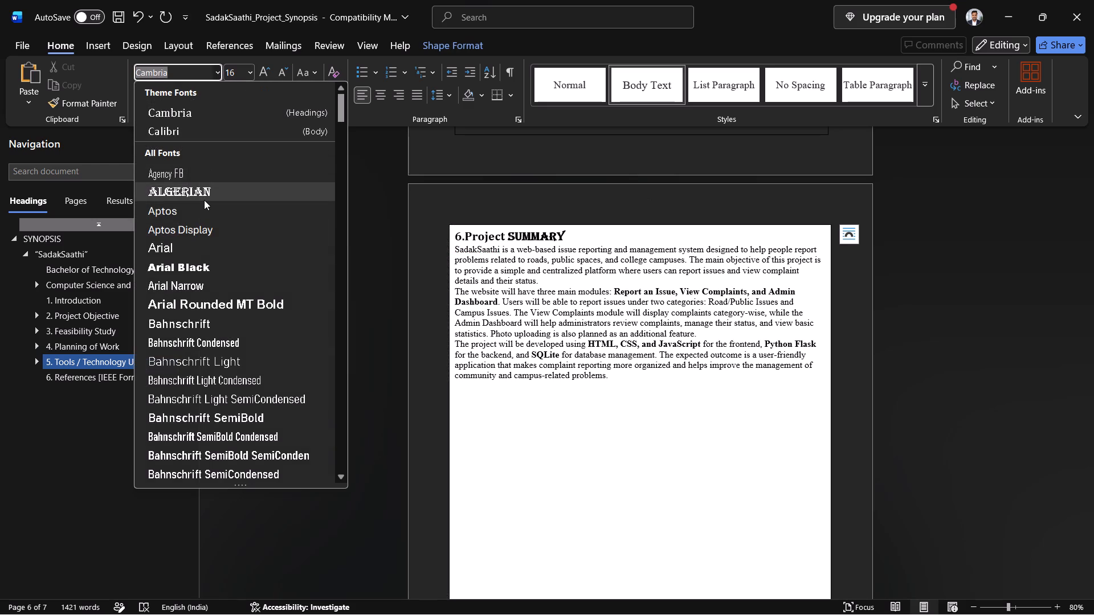
scroll(210, 256, down, 2)
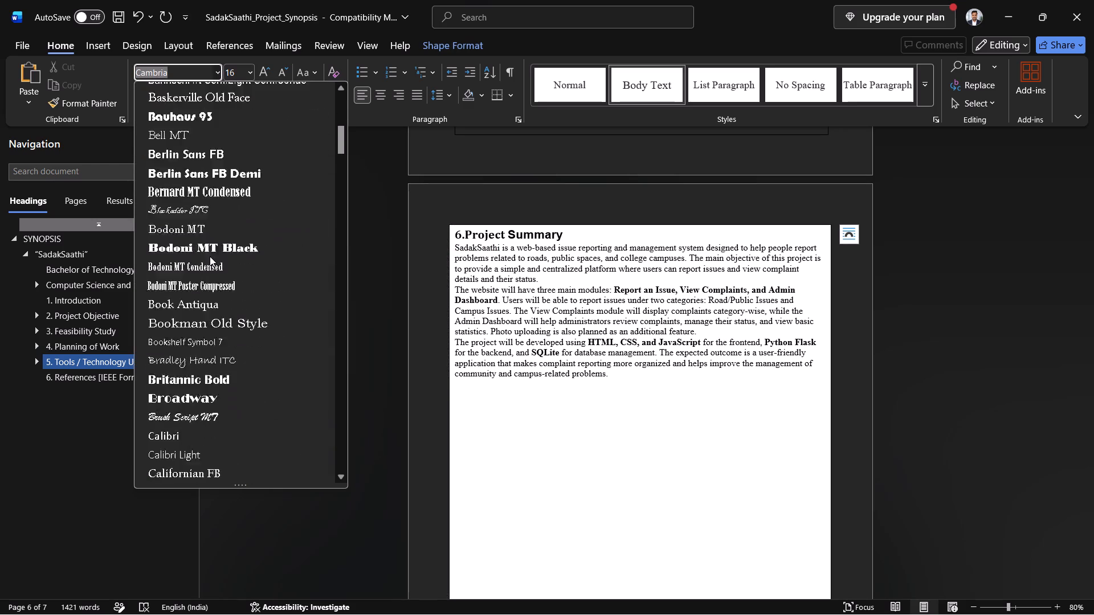
scroll(210, 256, down, 1)
click(175, 266)
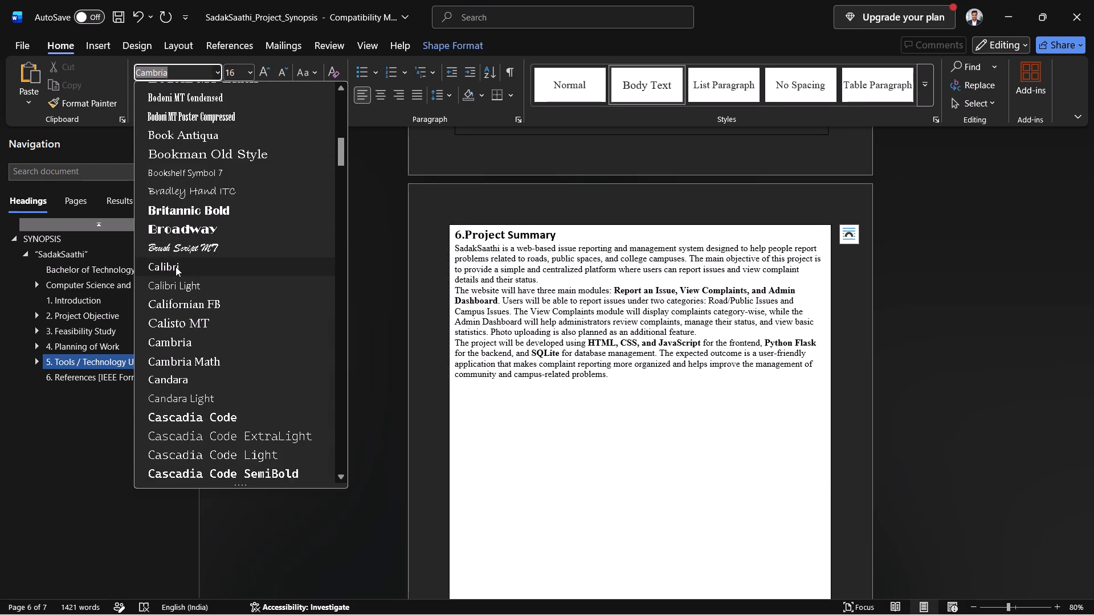
click(404, 278)
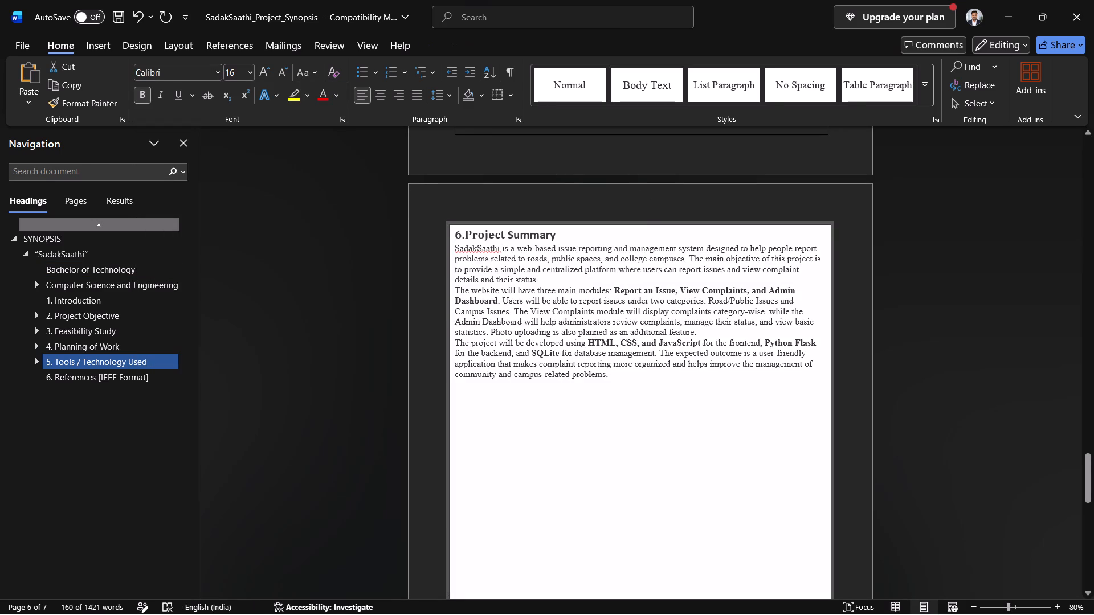
click(485, 301)
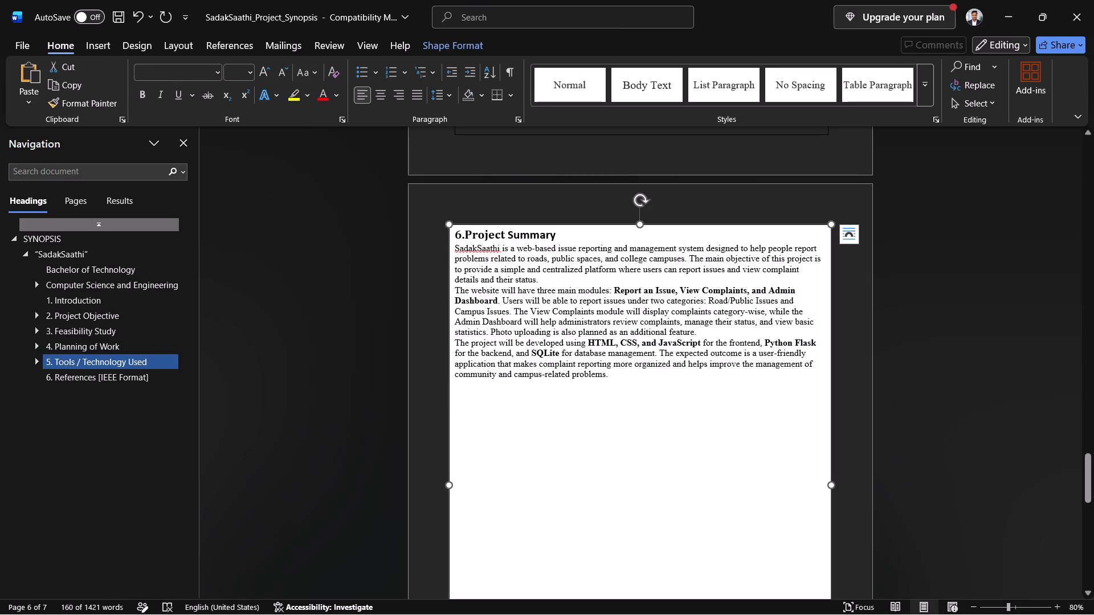
click(479, 285)
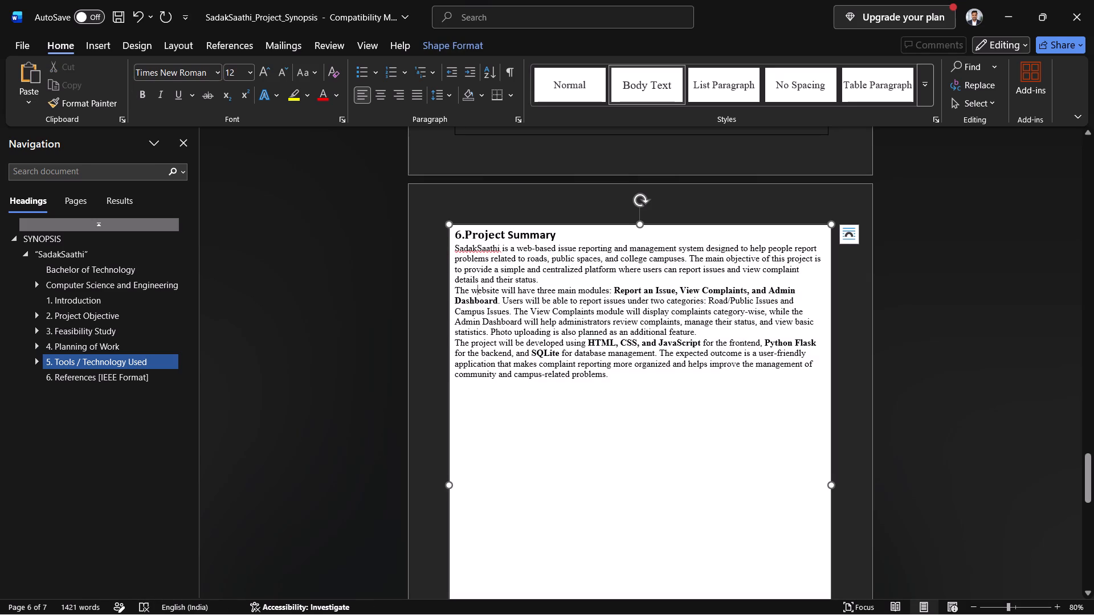
click(577, 425)
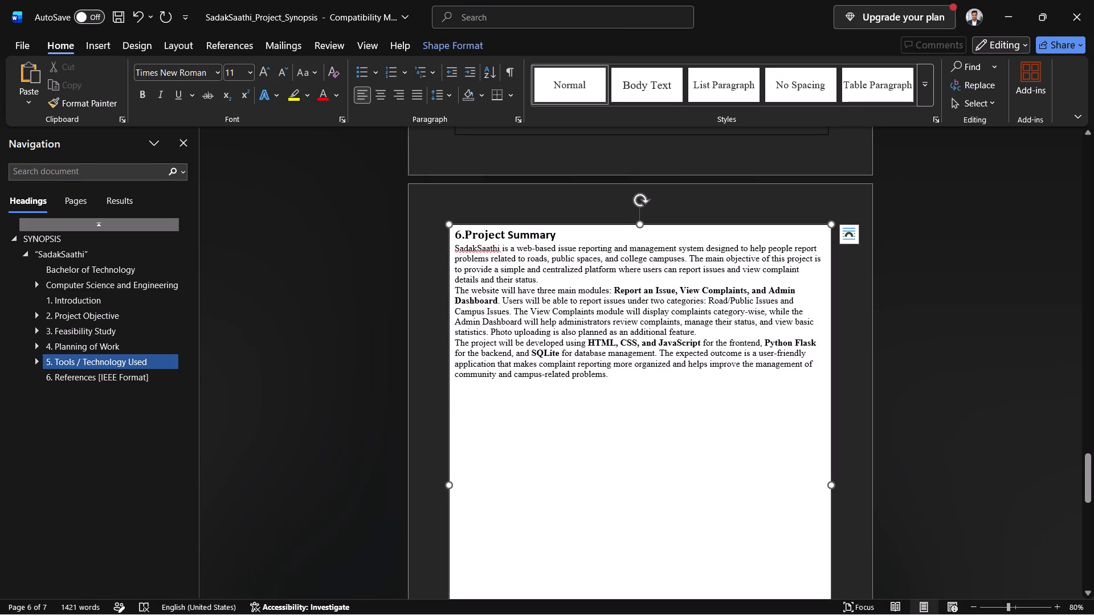
Copy the References [IEEE Format] heading with its seven entries from page 7 and paste it below the Project Summary in the page 6 text box.
scroll(525, 388, down, 4)
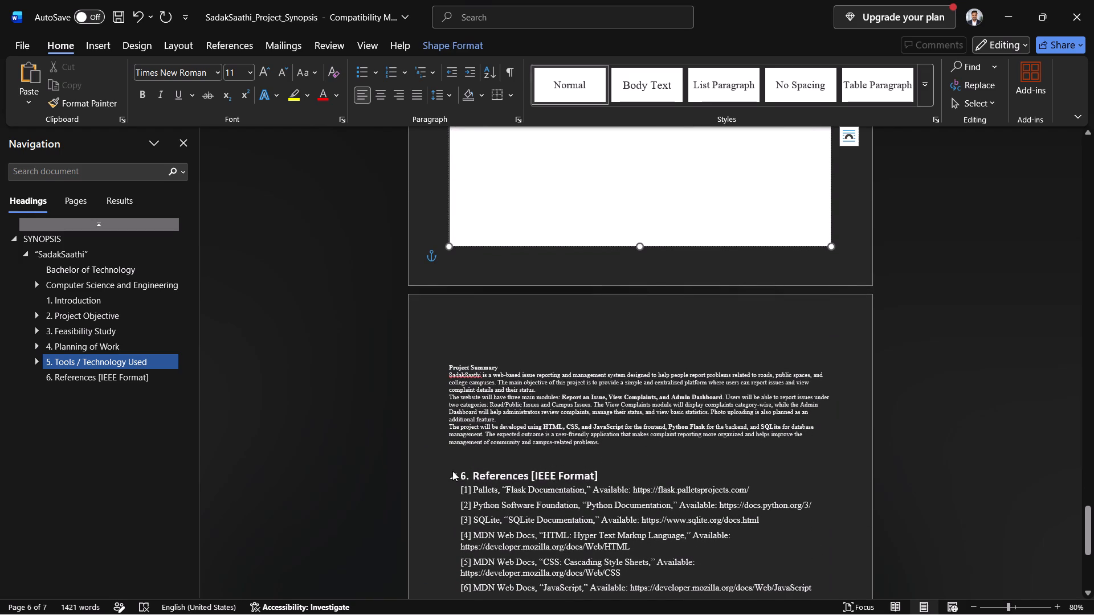
drag(452, 471, 562, 531)
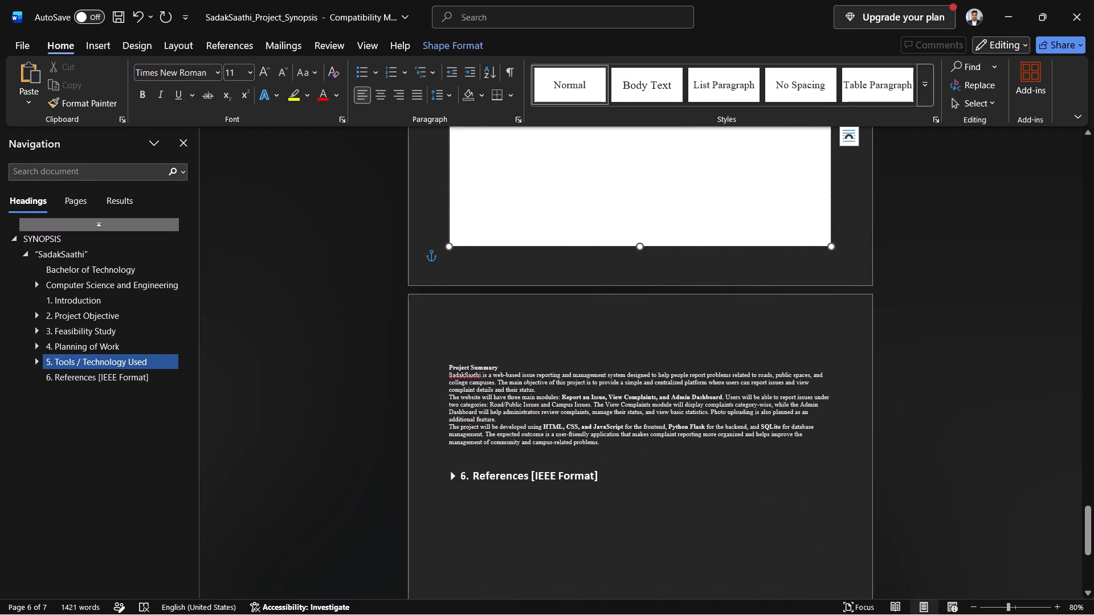
click(451, 479)
scroll(451, 479, down, 1)
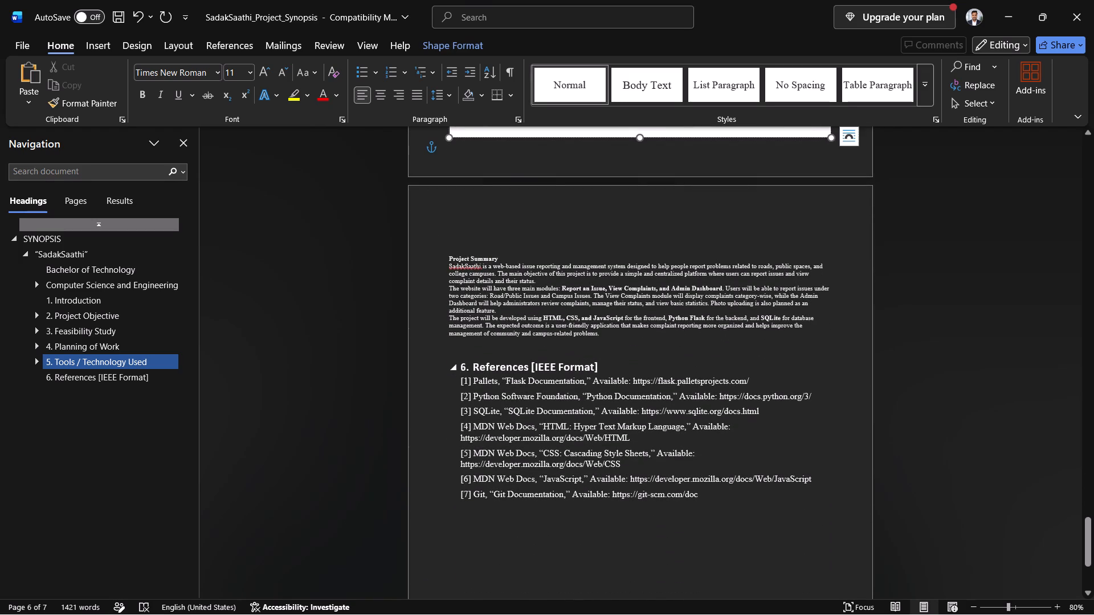
drag(450, 361, 726, 502)
key(ctrl+c)
scroll(726, 502, up, 1)
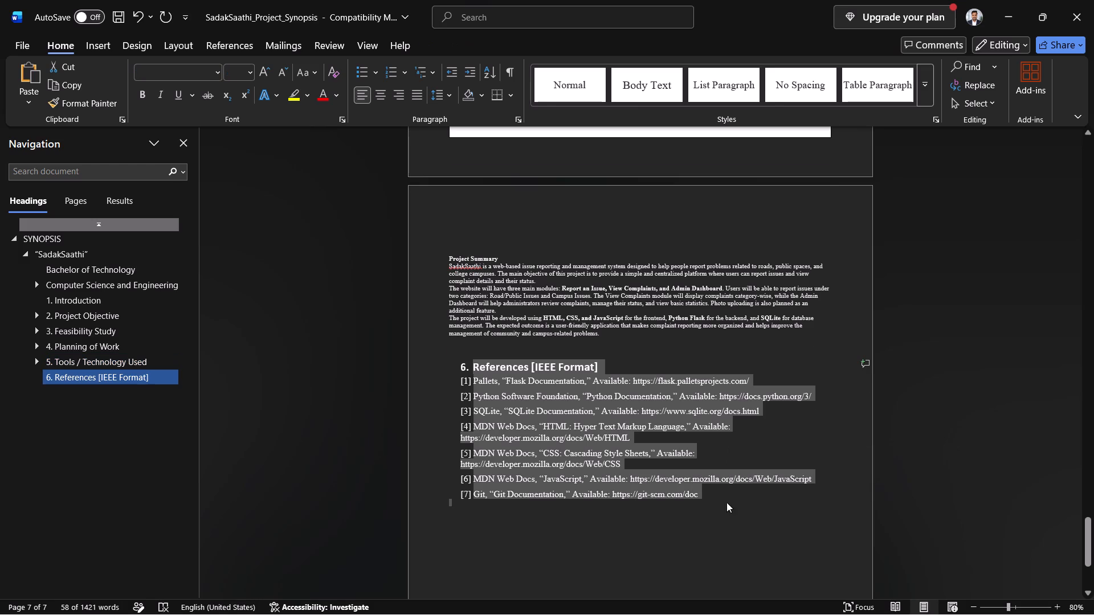
scroll(726, 502, up, 2)
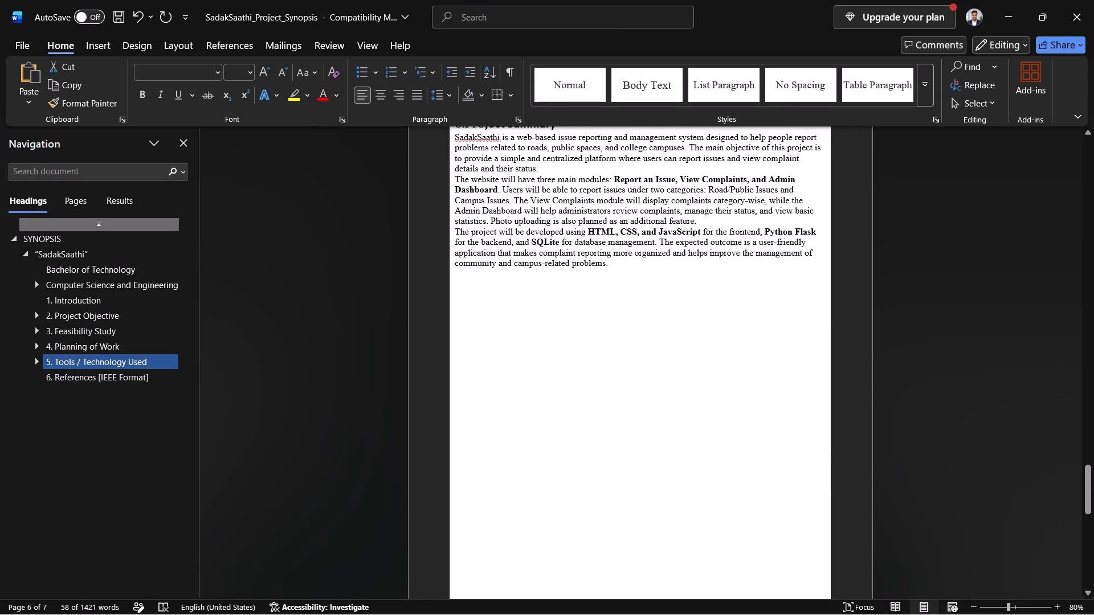
click(509, 304)
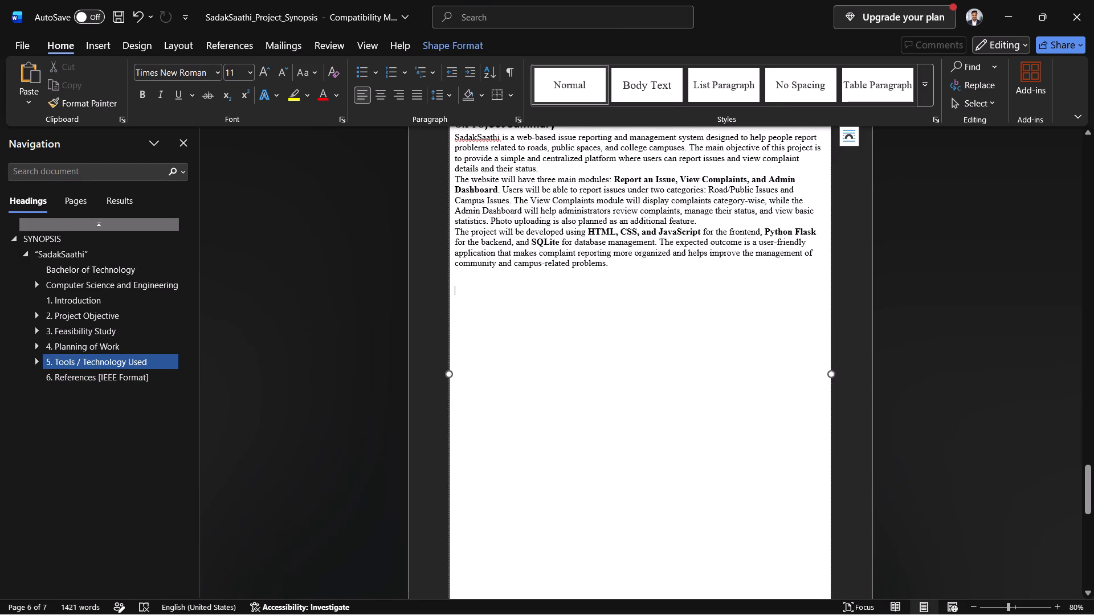
key(ctrl+v)
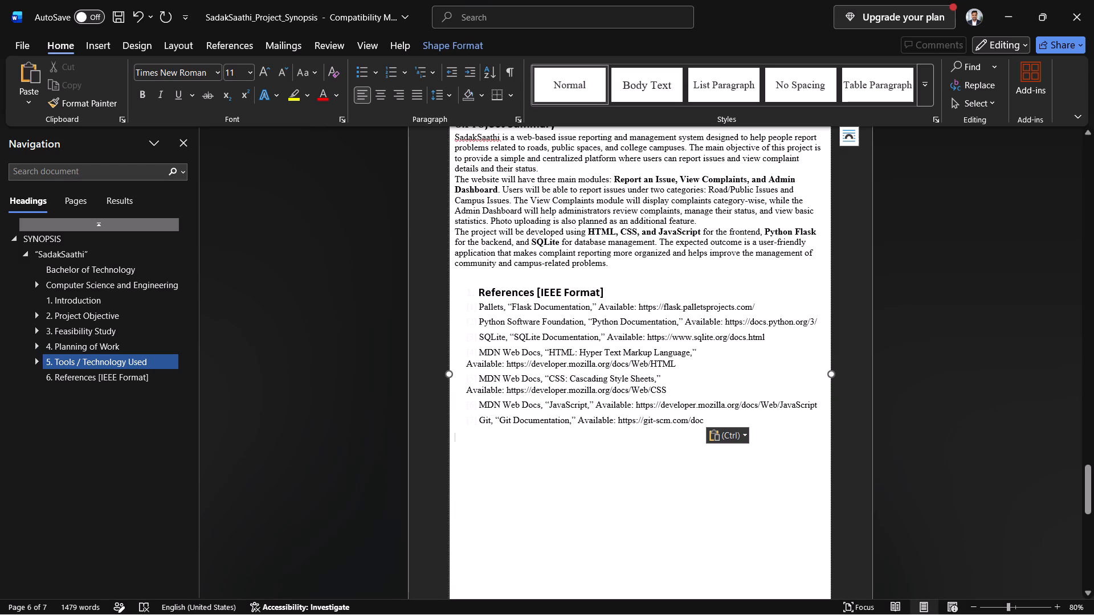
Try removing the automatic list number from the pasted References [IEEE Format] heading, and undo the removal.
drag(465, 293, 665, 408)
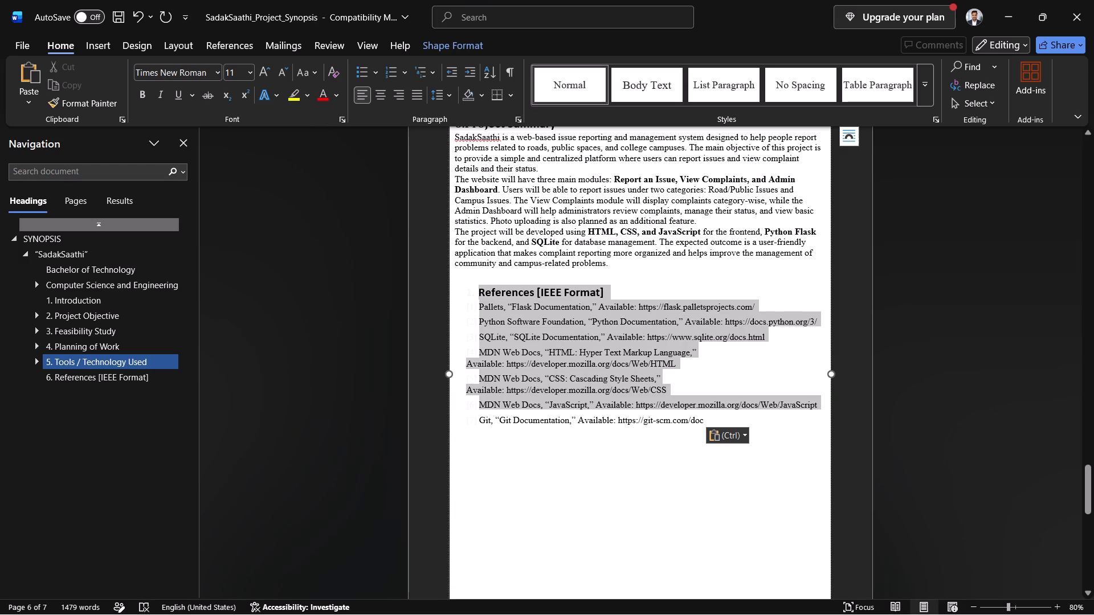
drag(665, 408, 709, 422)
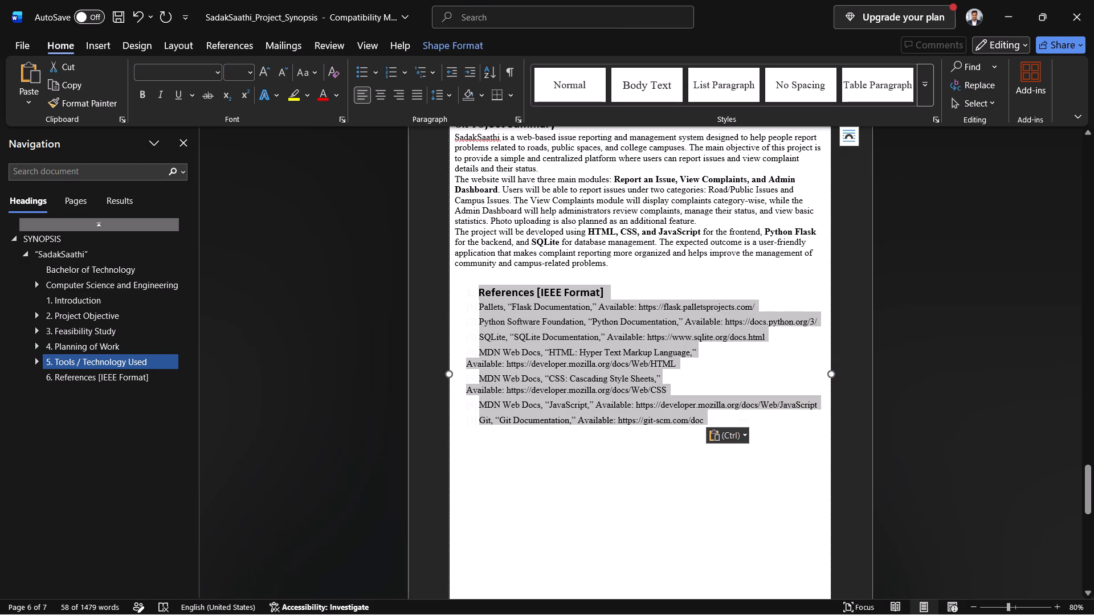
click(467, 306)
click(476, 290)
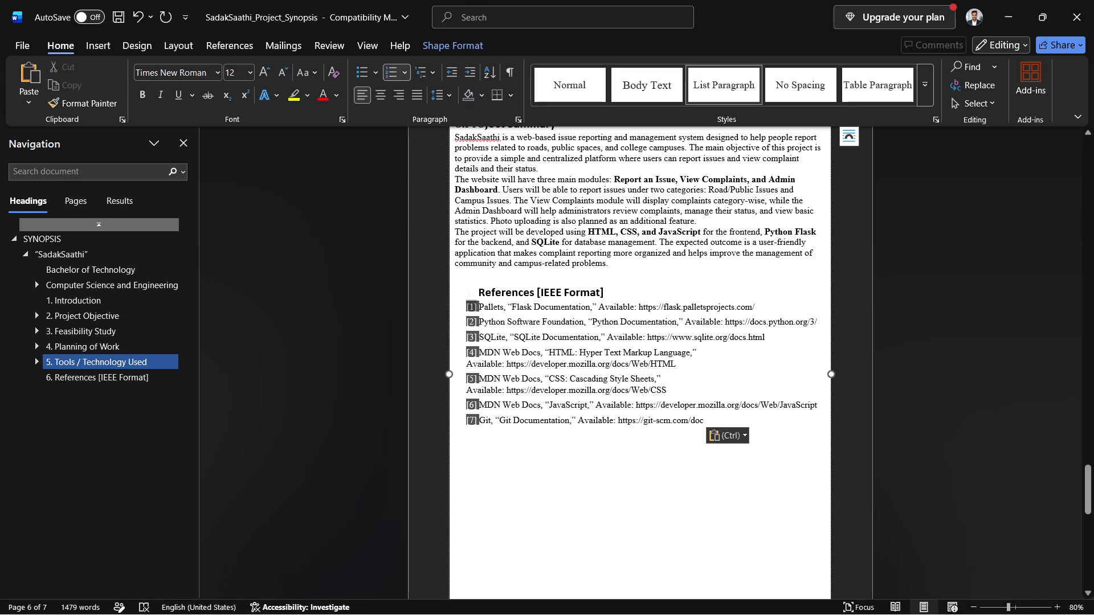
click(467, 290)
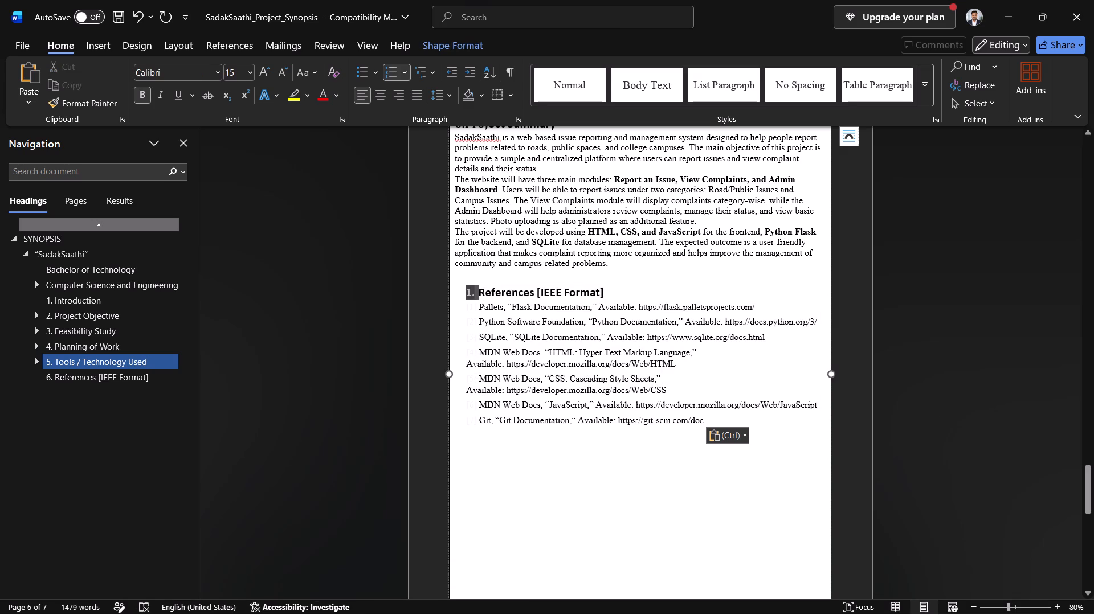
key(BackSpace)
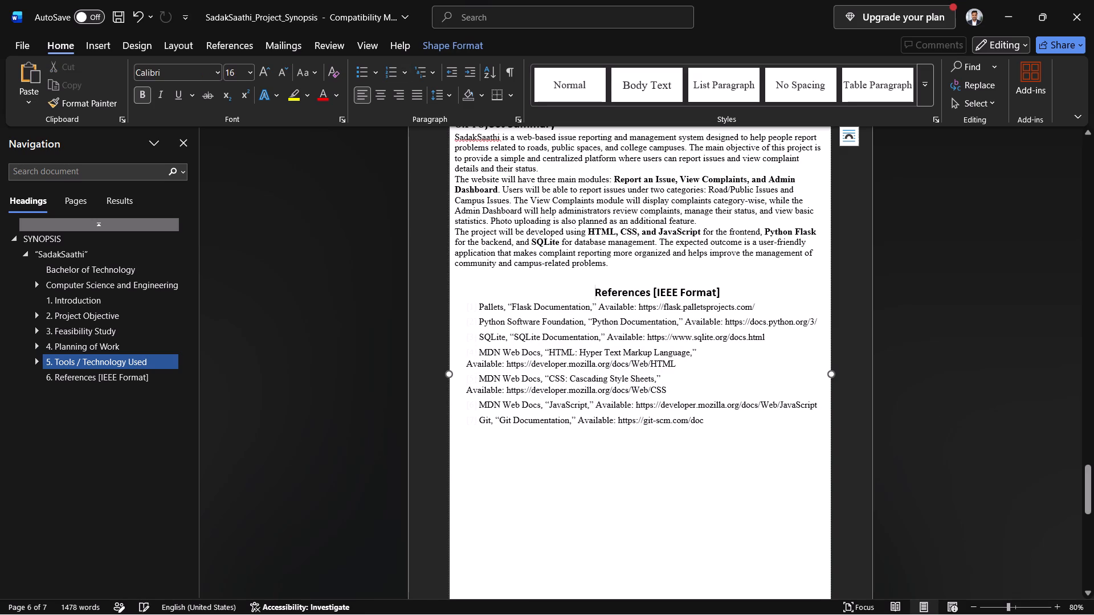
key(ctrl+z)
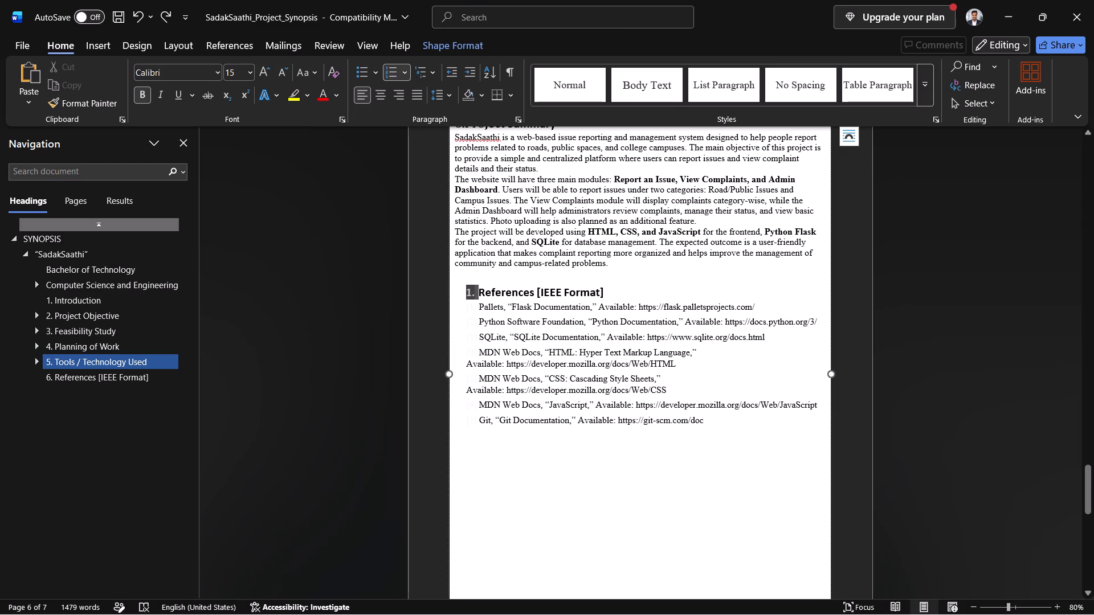
Compare left, centred and right alignment for the pasted References heading and entries, and apply justified alignment.
drag(461, 285, 729, 444)
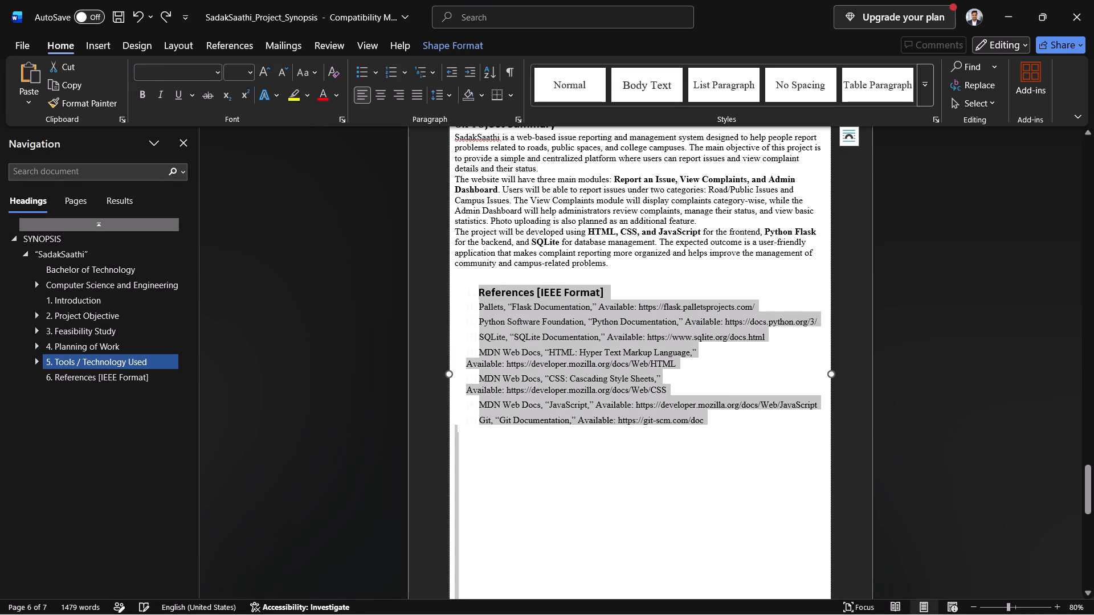
click(383, 96)
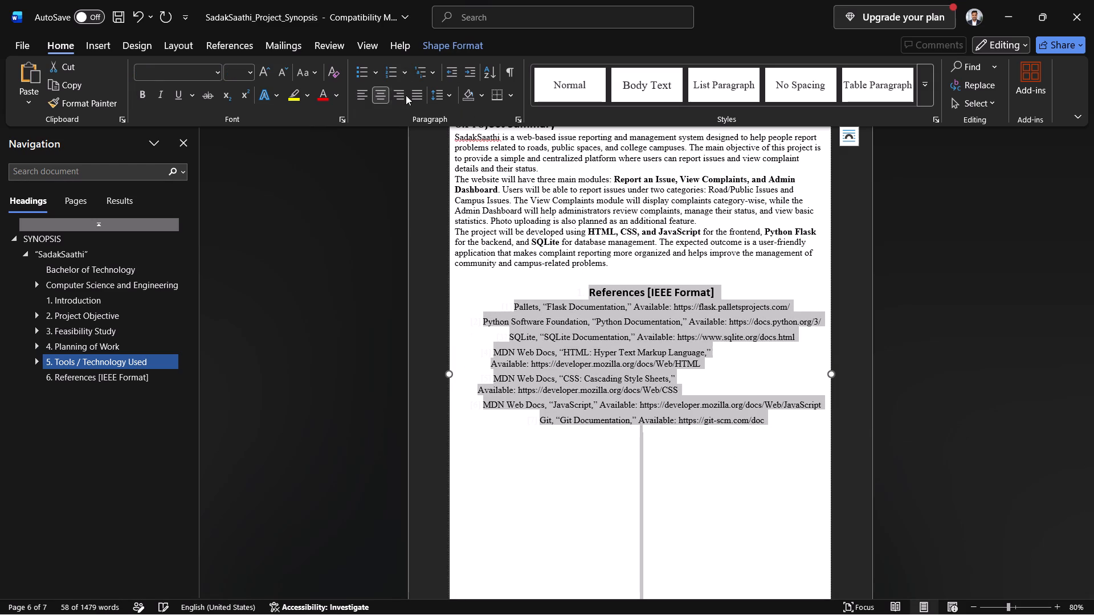
click(394, 95)
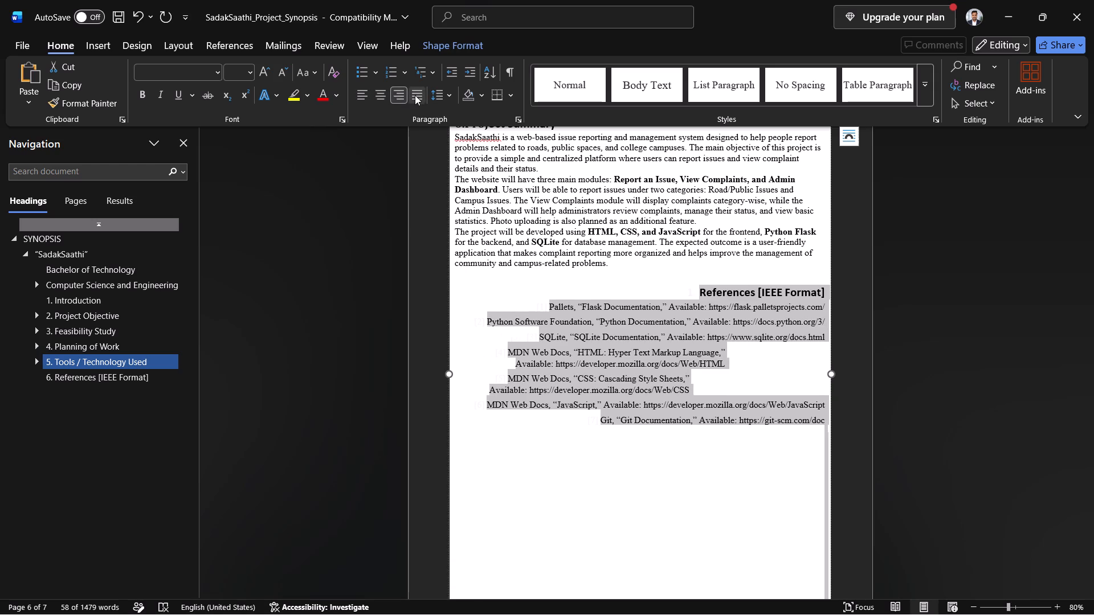
click(413, 96)
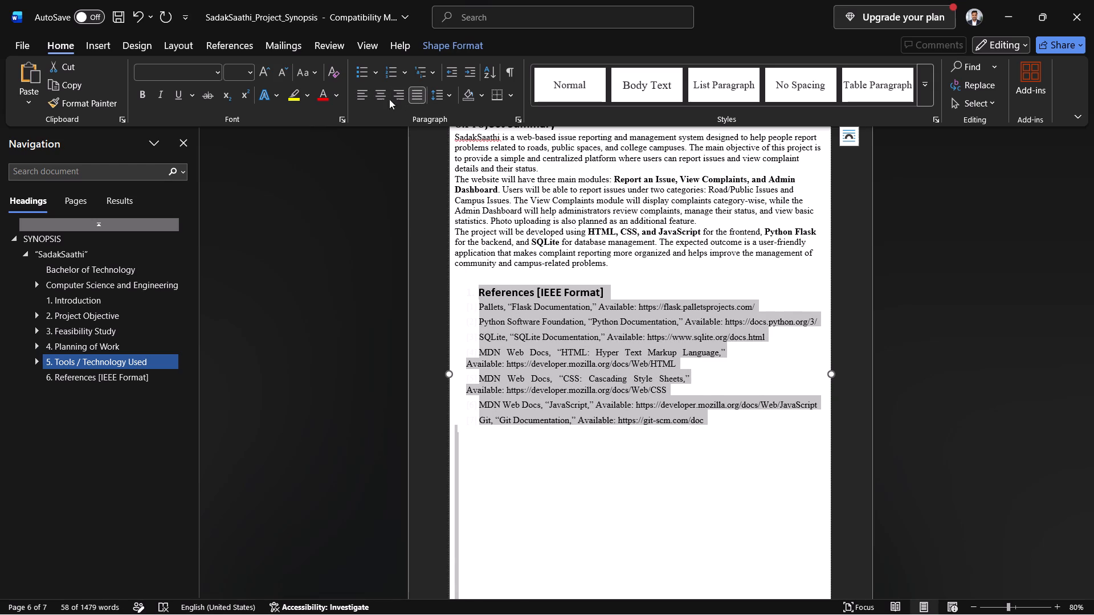
click(363, 99)
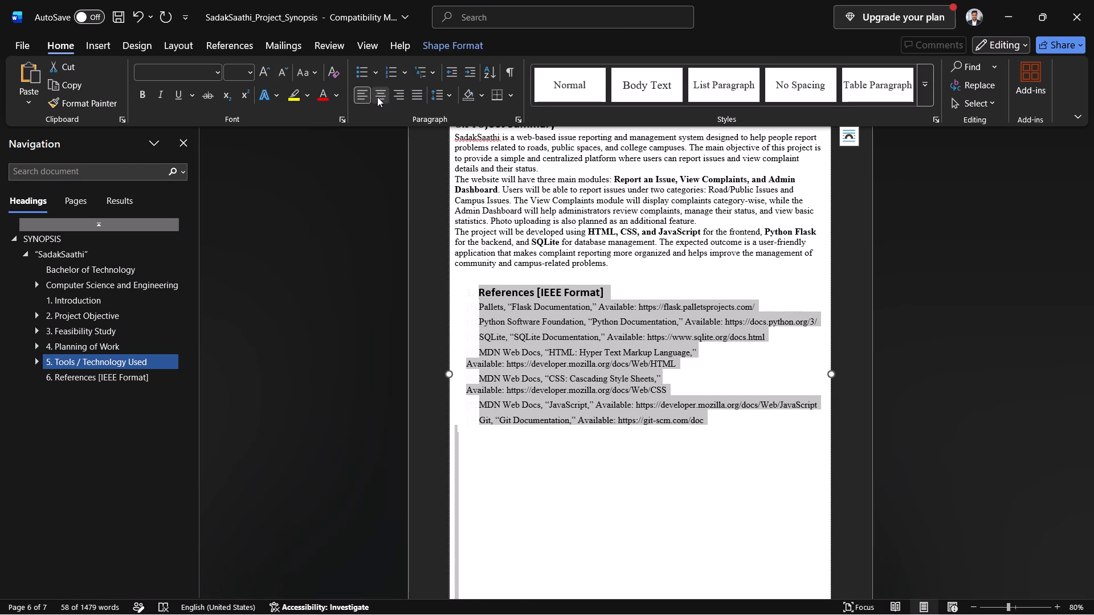
click(378, 96)
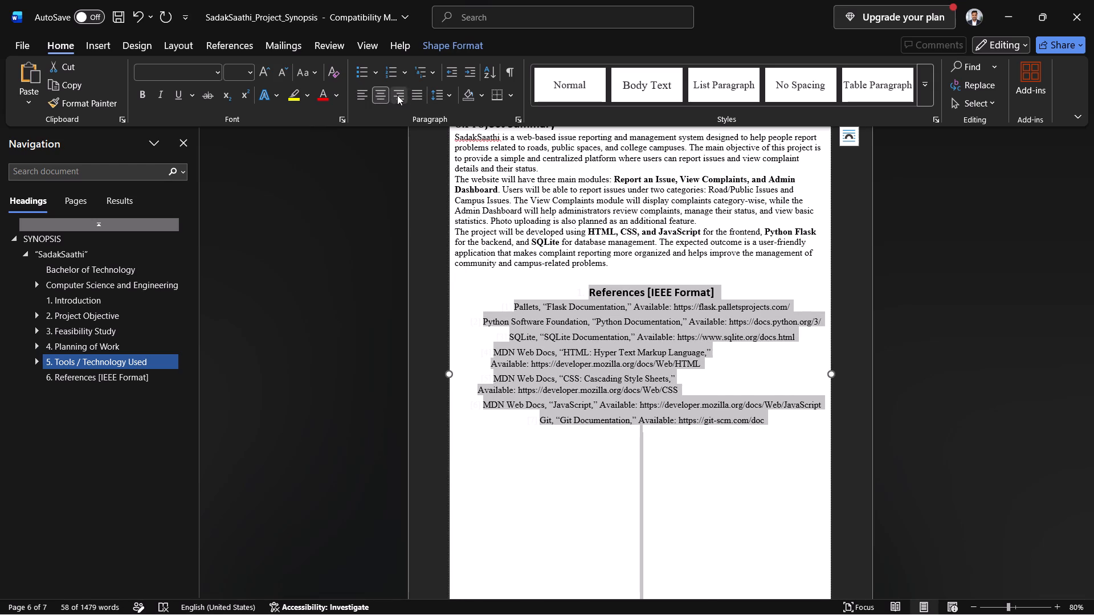
click(397, 95)
click(418, 103)
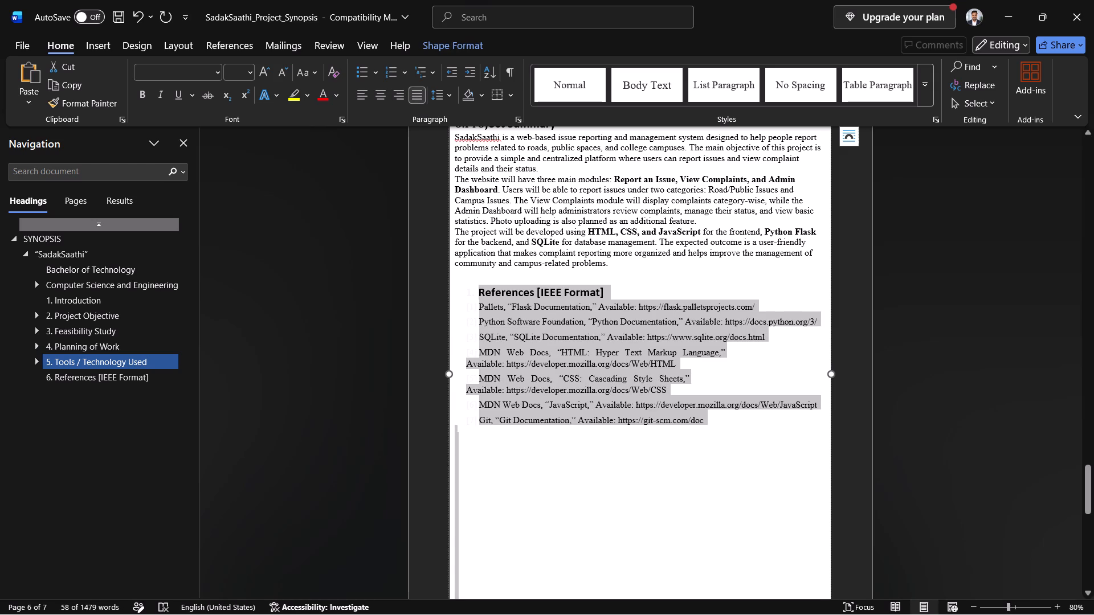
Copy the whole 6.Project Summary section, from its heading through its last paragraph, in the page 6 text box.
scroll(617, 267, up, 1)
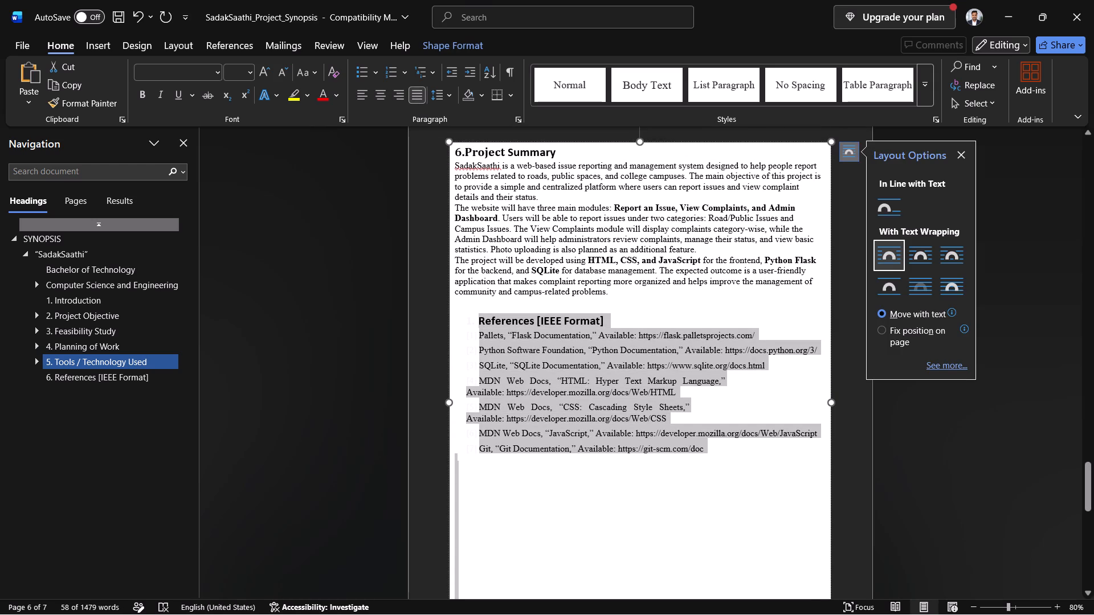
click(605, 296)
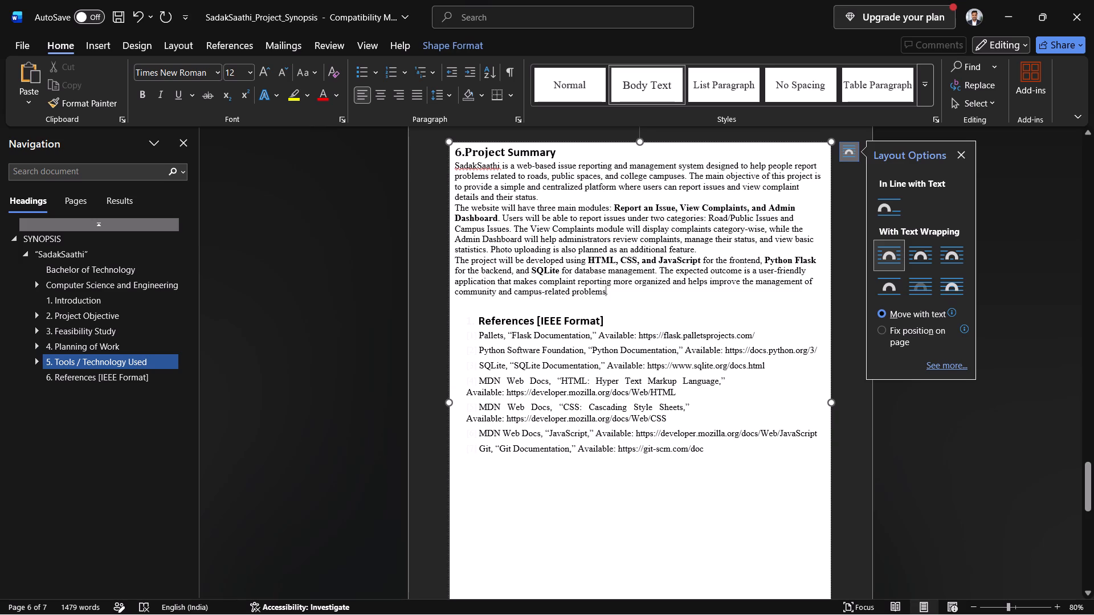
drag(594, 281, 494, 217)
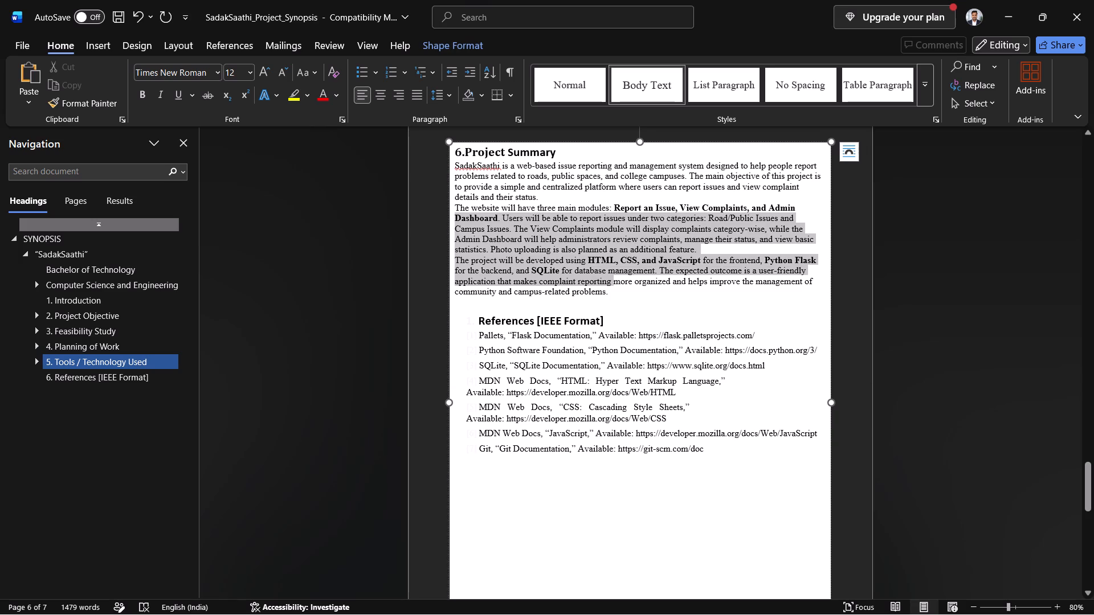
drag(494, 217, 500, 219)
click(615, 292)
drag(615, 292, 542, 236)
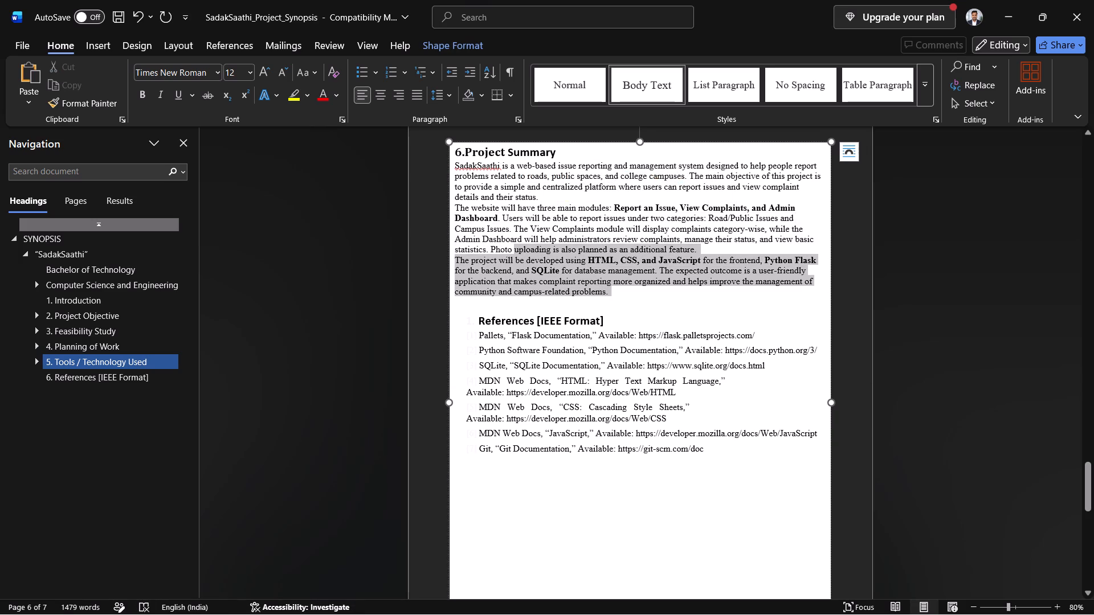
drag(542, 236, 456, 147)
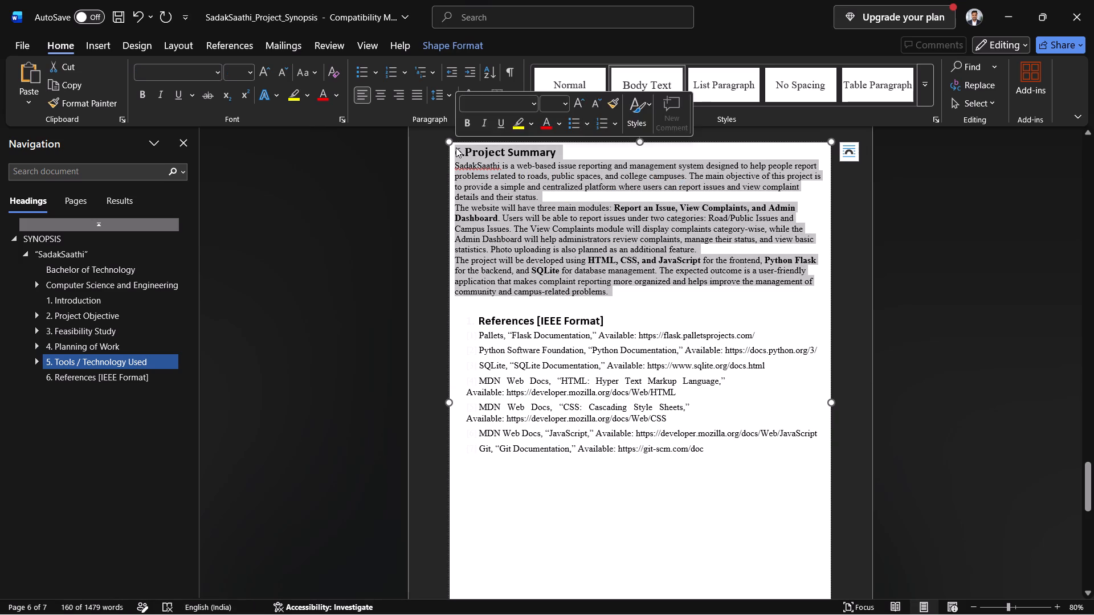
key(ctrl+c)
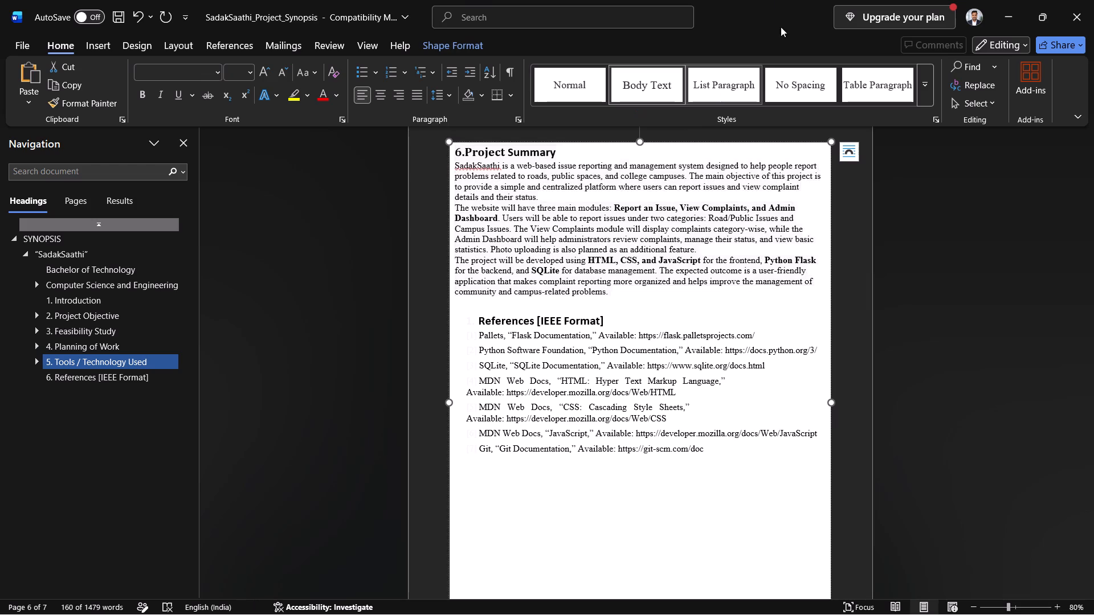
Close the SadakSaathi_Project_Synopsis document.
click(1084, 15)
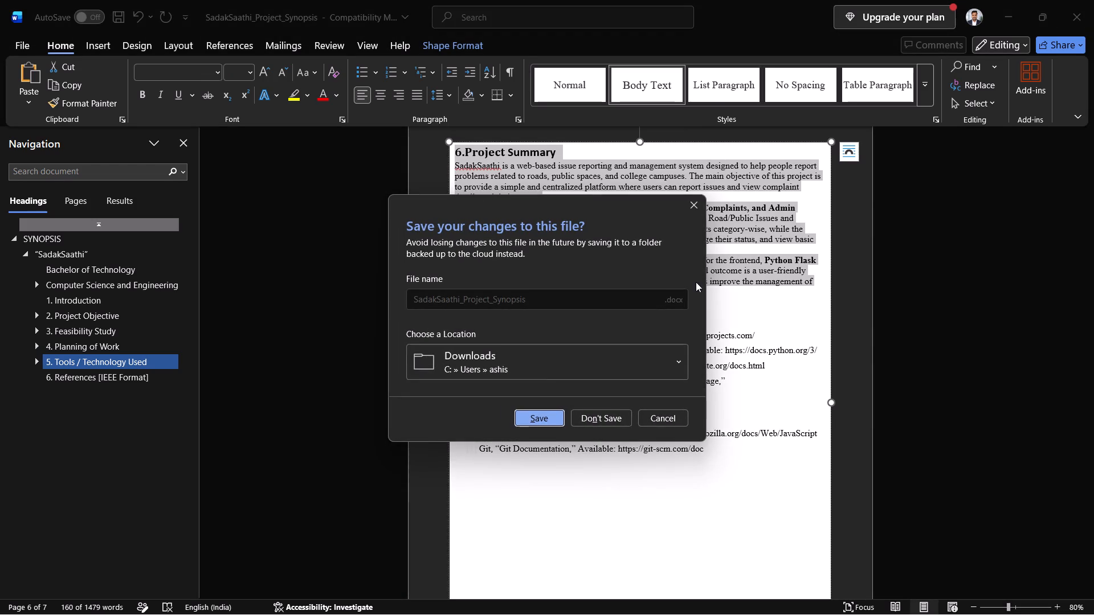